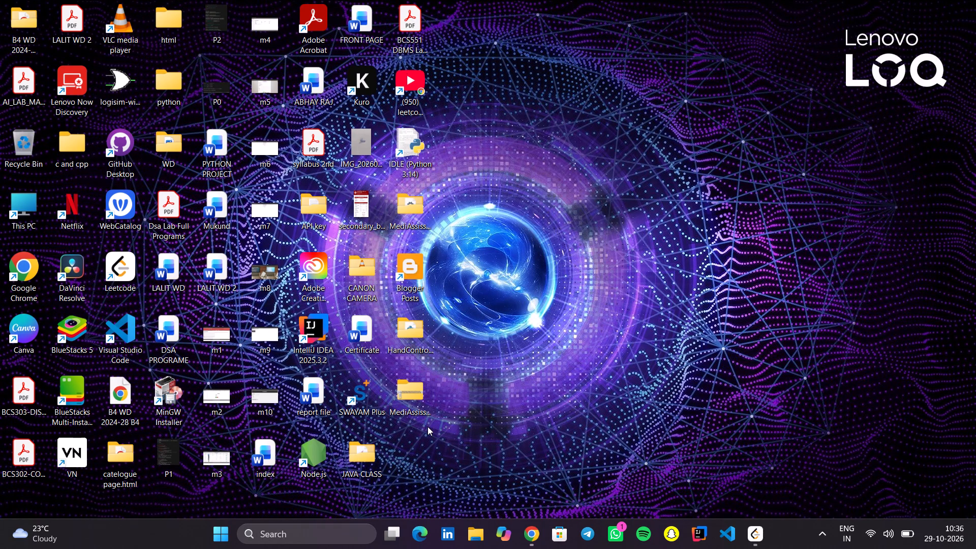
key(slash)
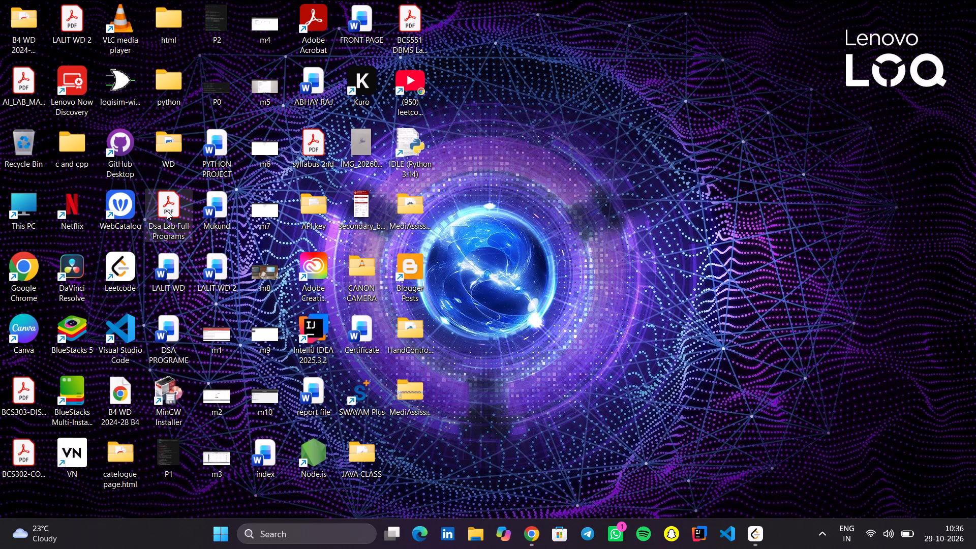
Open the AI_LAB_MANUAL(FINAL) PDF from the desktop and look over its cover page.
double_click(29, 88)
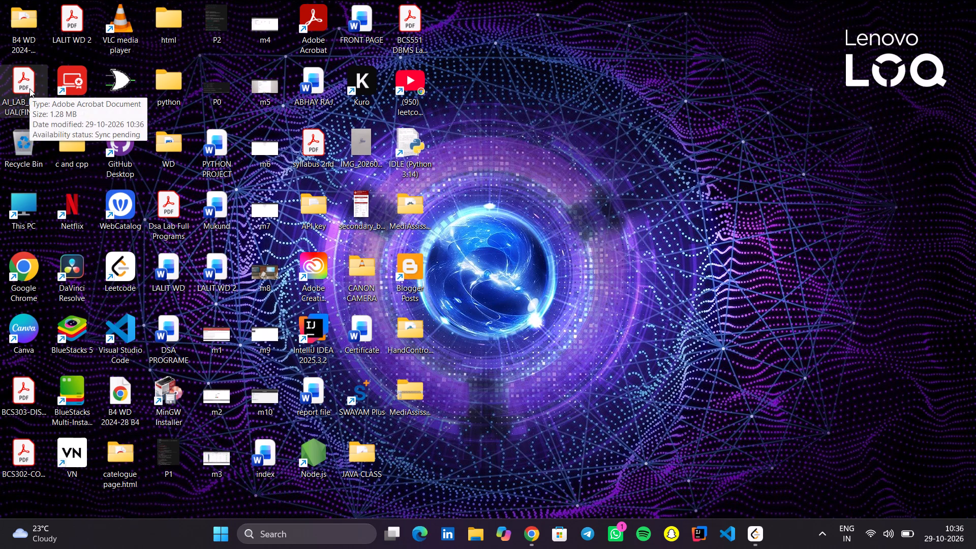
drag(29, 88, 422, 442)
scroll(599, 327, down, 1)
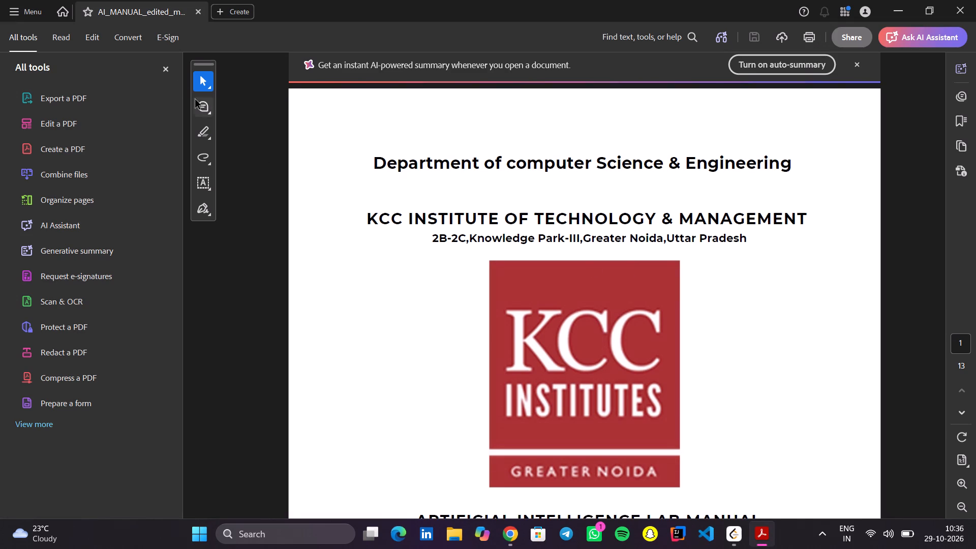
click(168, 76)
scroll(596, 314, down, 1)
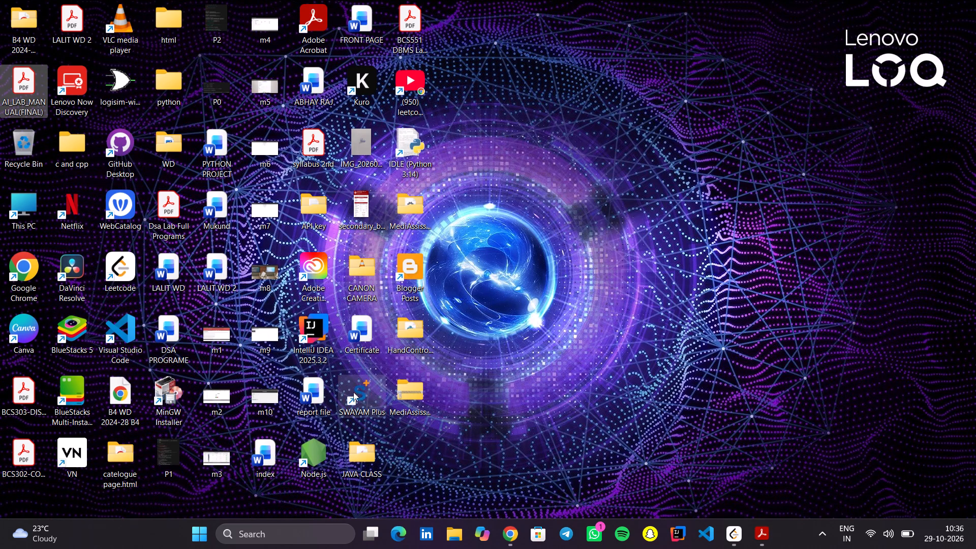
key(alt+Tab)
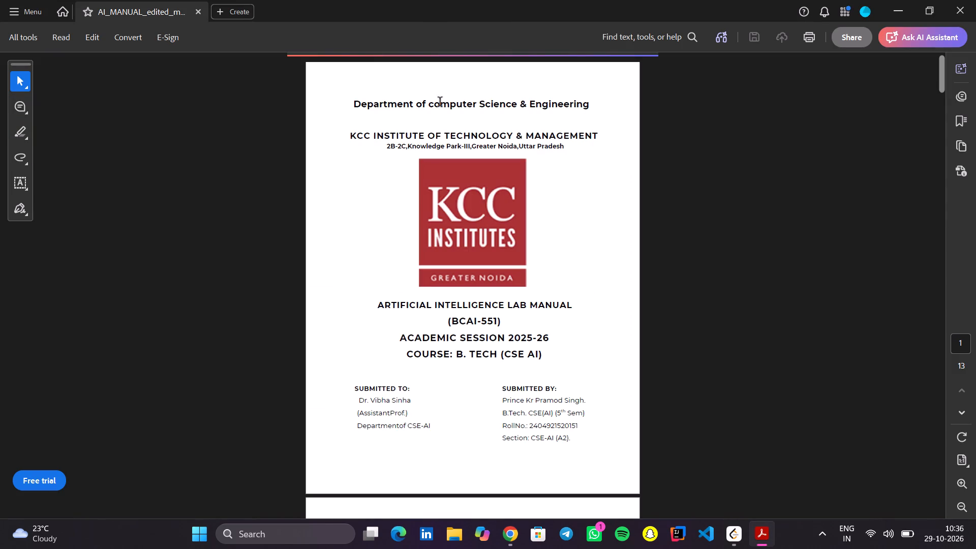
key(alt+Tab)
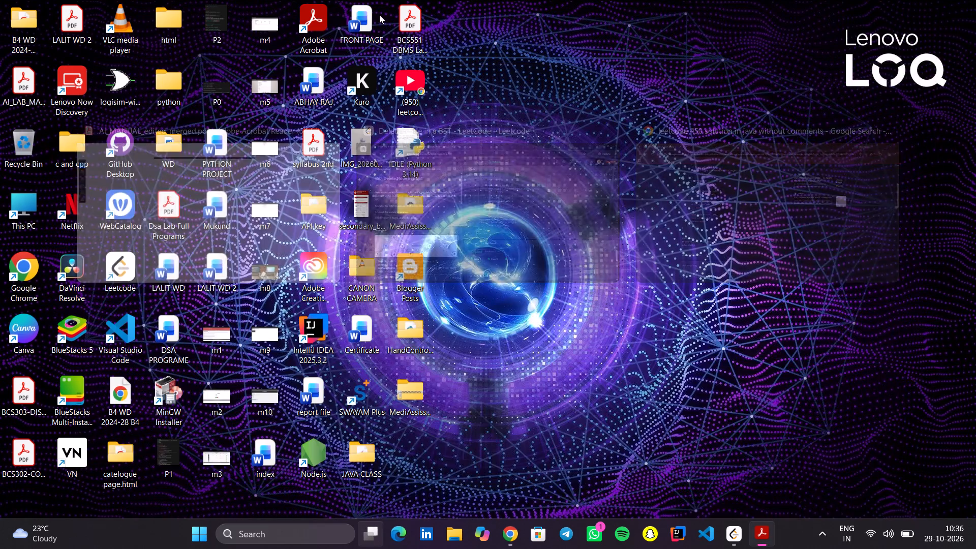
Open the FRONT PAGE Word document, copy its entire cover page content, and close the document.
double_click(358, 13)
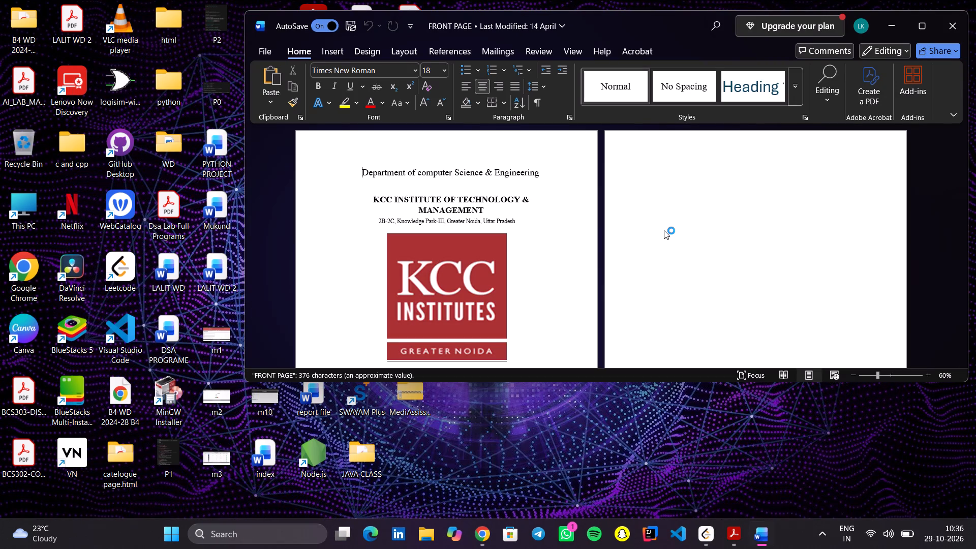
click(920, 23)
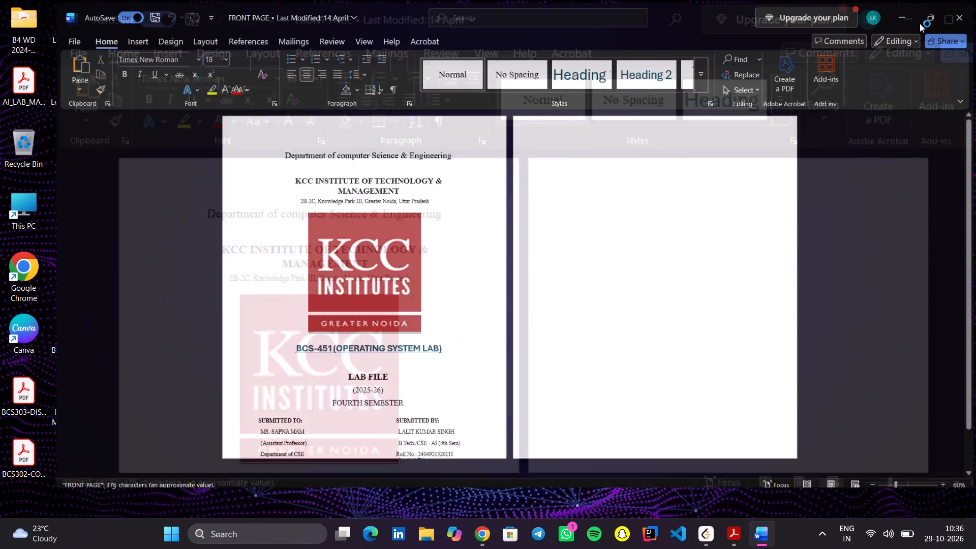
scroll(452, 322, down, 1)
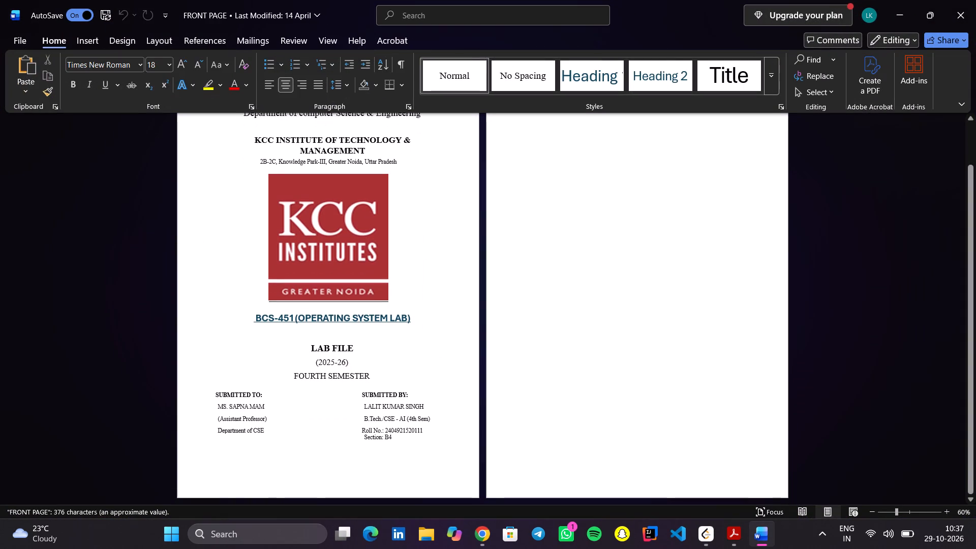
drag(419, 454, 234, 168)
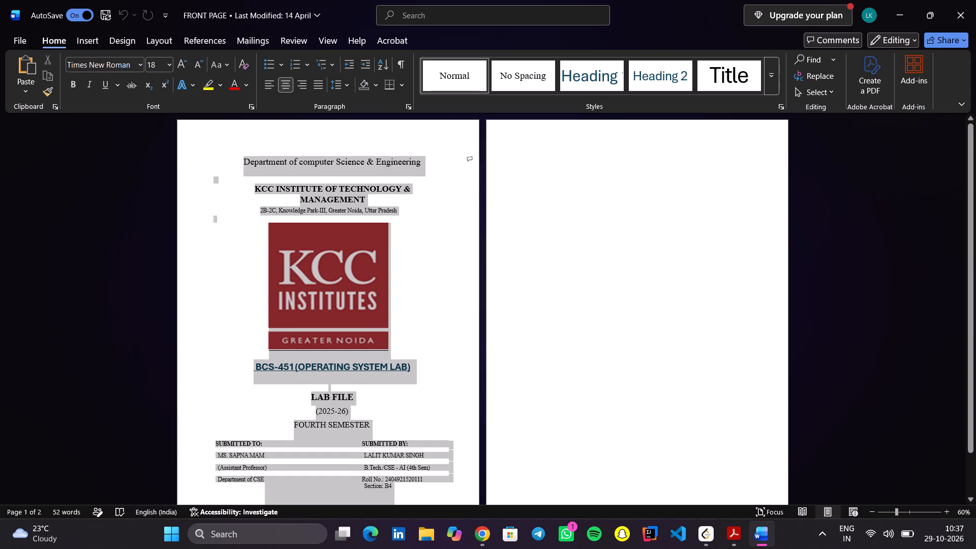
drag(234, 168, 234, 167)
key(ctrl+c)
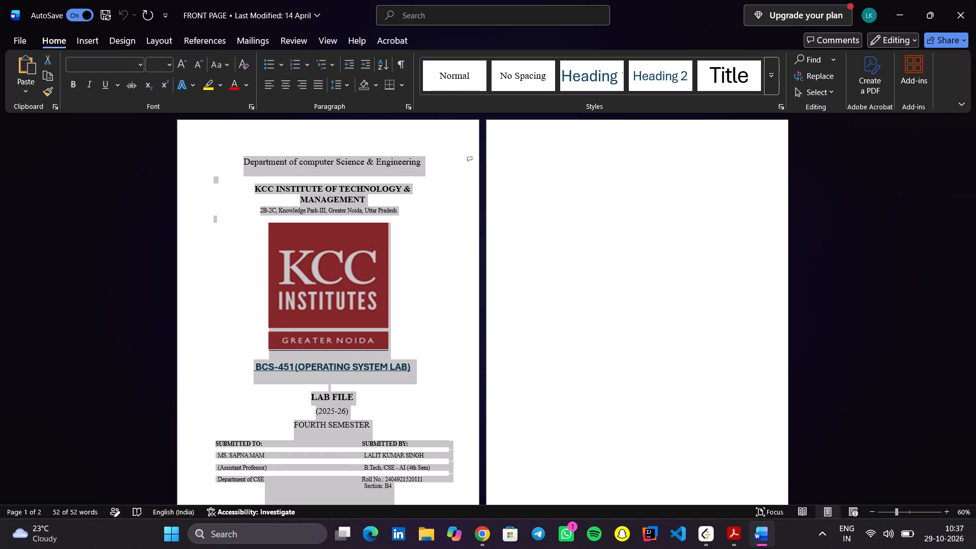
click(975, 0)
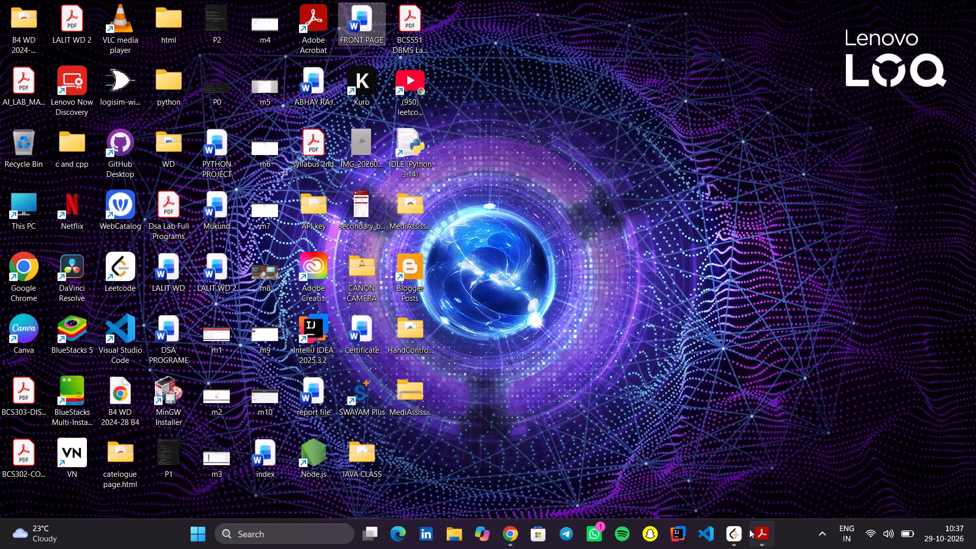
Close the PDF viewer and open the AI_LAB_MANUAL(FINAL) PDF from the desktop in Word for editing.
click(818, 429)
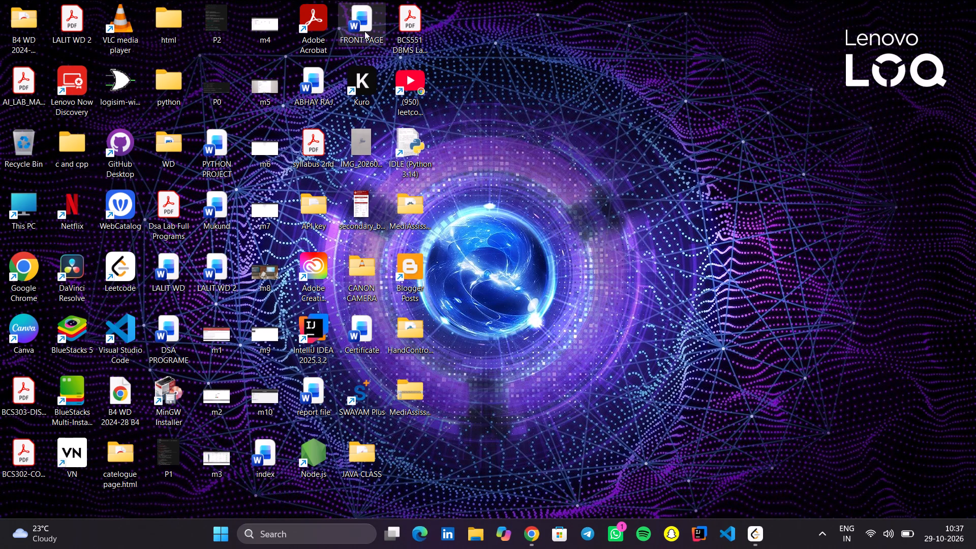
right_click(25, 93)
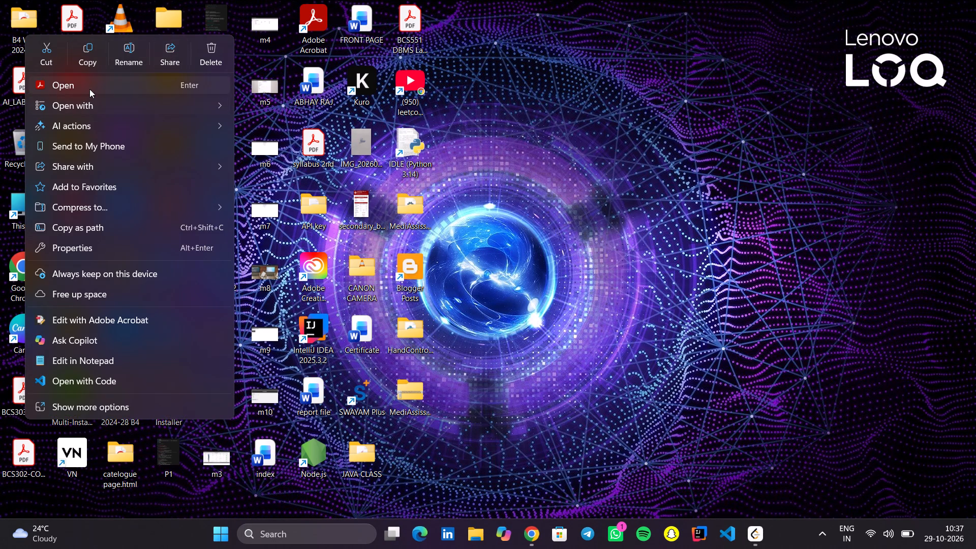
click(104, 101)
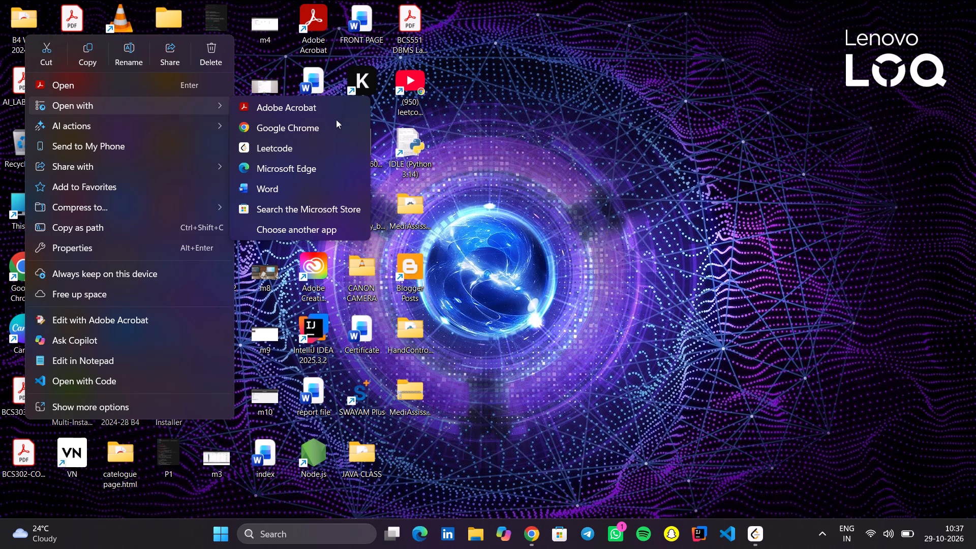
click(318, 184)
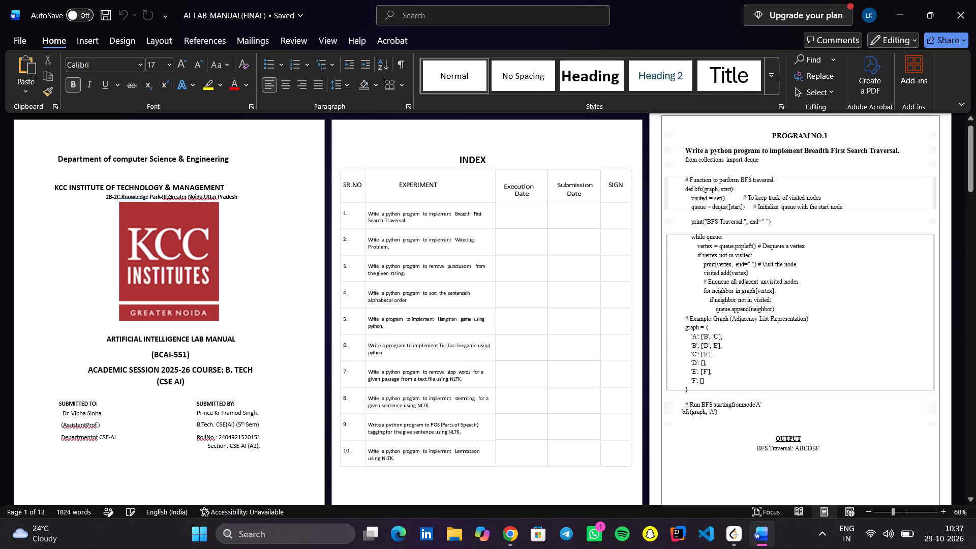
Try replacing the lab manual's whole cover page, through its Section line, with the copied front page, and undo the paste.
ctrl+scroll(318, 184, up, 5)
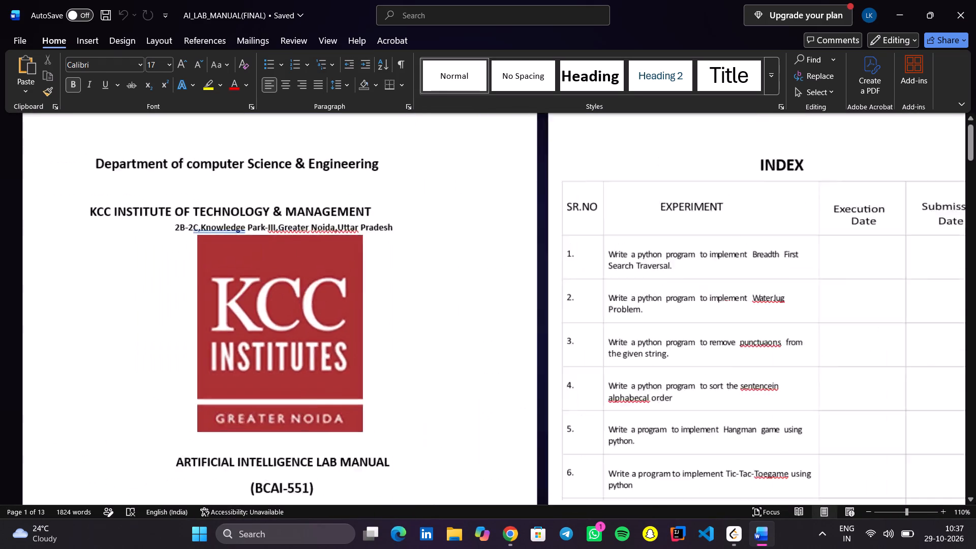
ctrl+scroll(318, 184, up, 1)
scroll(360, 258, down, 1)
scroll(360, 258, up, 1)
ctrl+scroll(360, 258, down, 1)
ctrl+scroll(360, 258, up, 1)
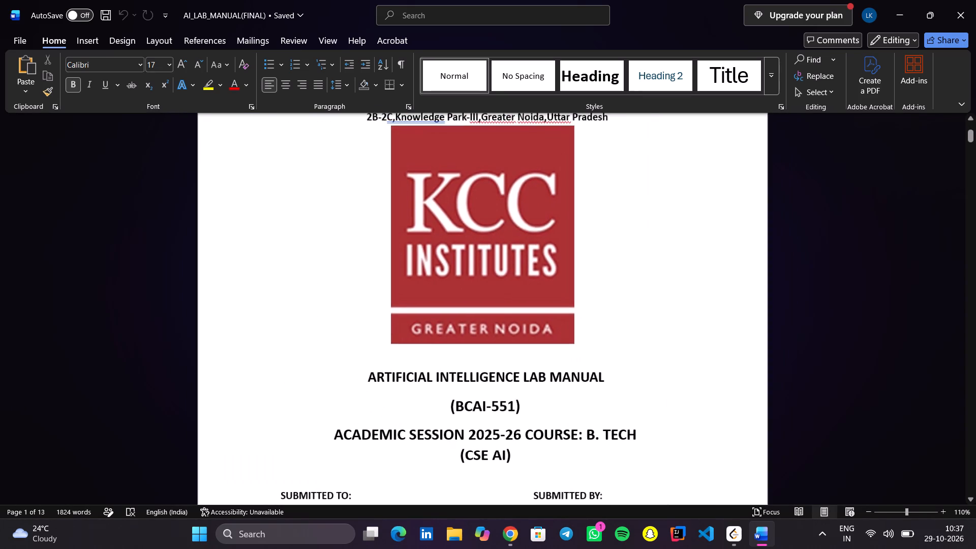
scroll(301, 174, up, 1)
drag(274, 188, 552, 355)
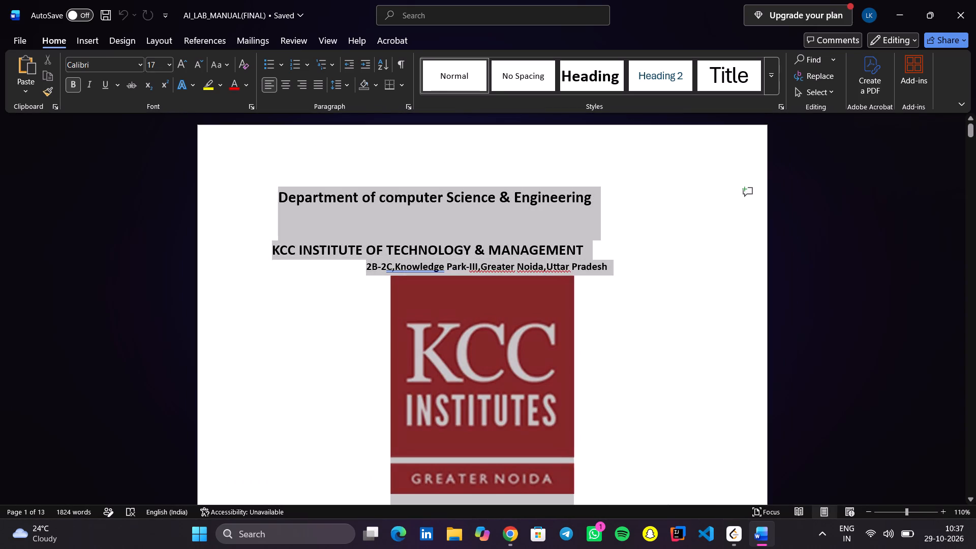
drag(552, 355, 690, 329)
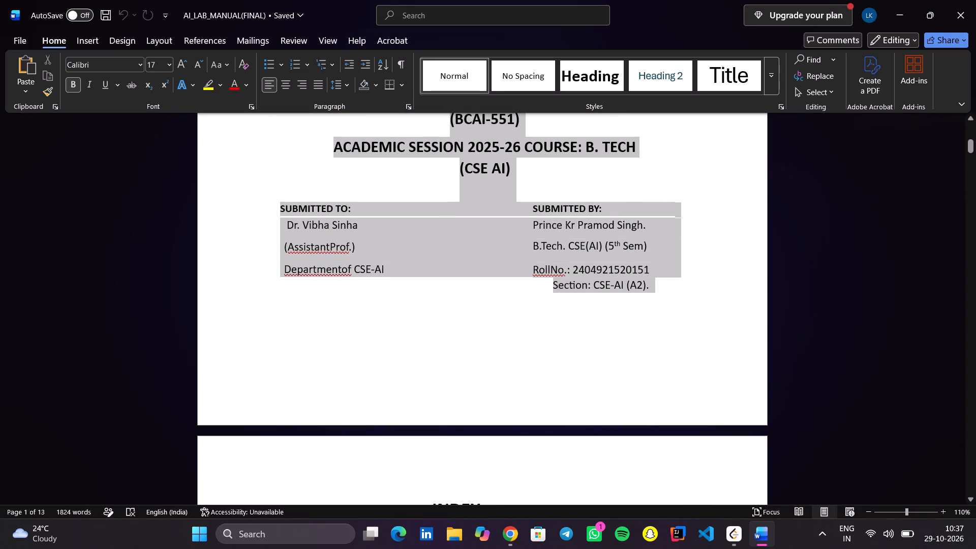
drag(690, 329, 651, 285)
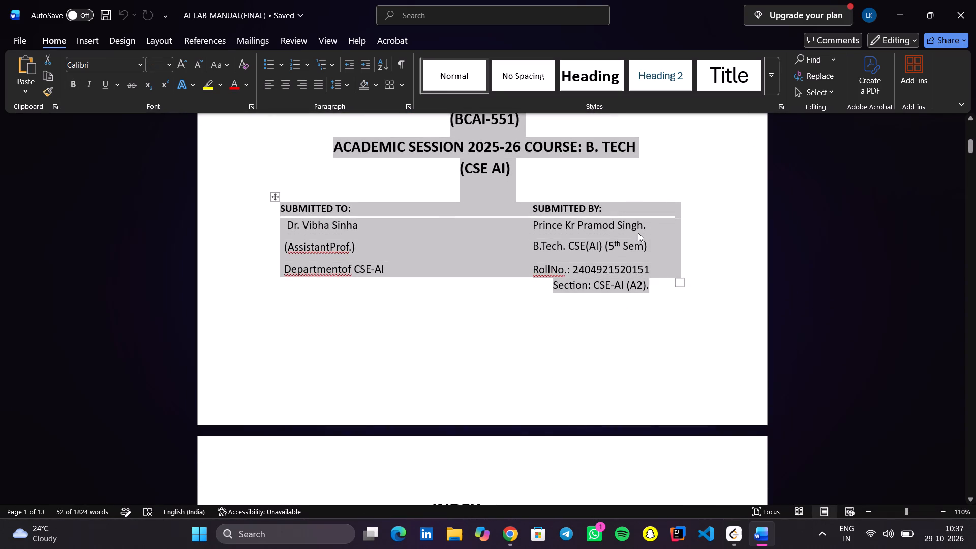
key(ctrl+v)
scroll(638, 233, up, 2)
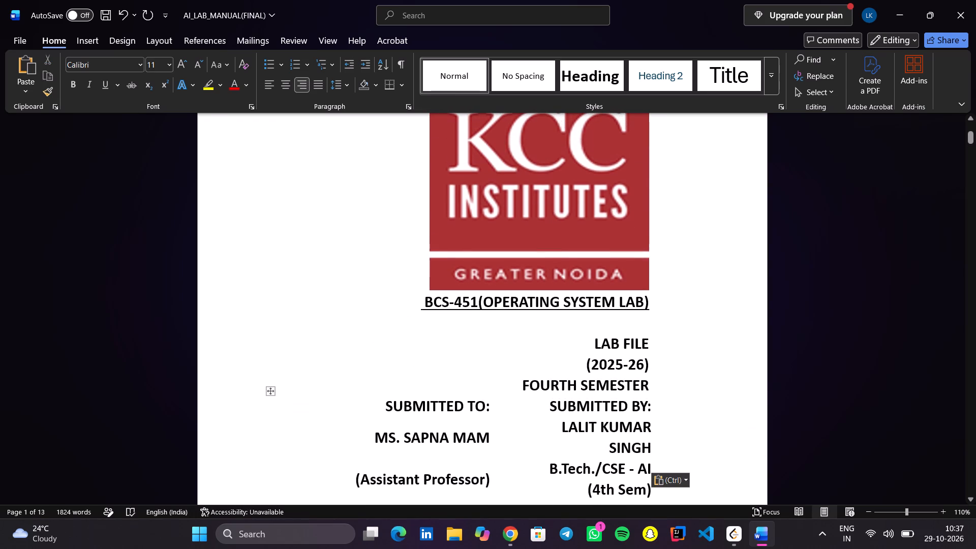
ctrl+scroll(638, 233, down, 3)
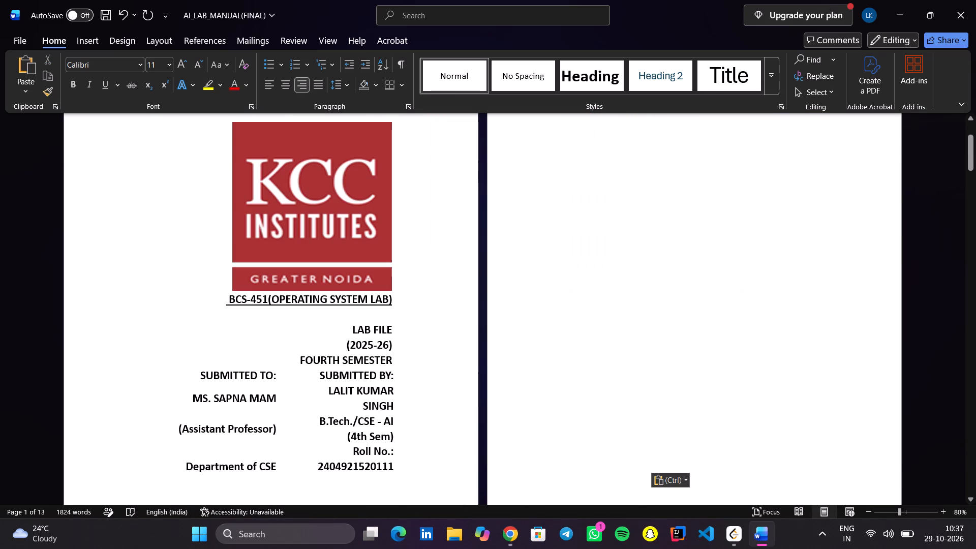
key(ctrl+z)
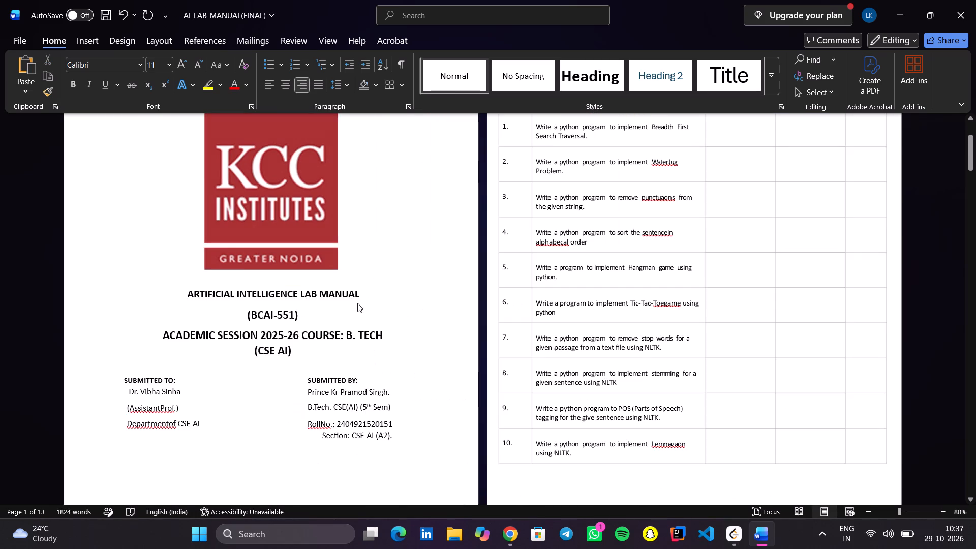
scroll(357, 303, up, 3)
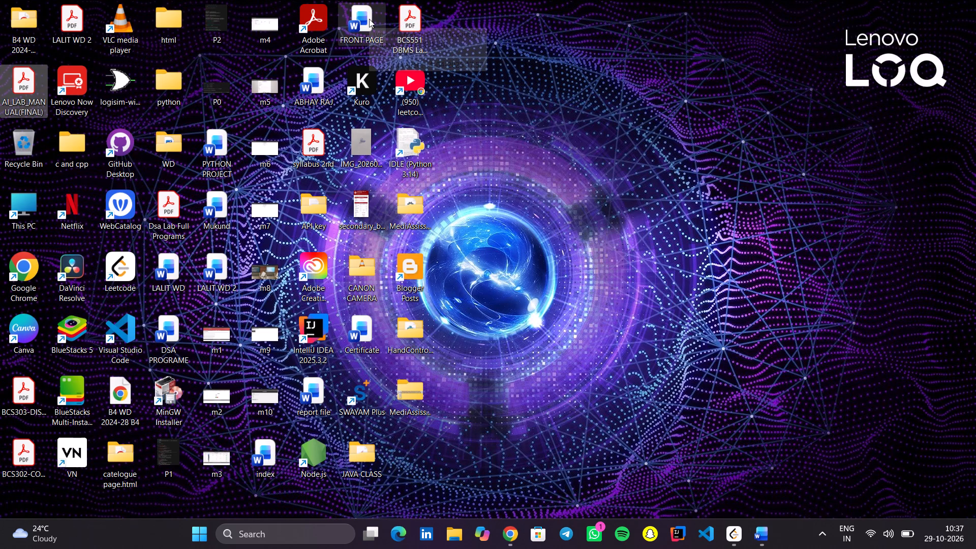
Reopen the FRONT PAGE document from the desktop and copy all of its cover content, from the department heading to the Section line.
double_click(369, 19)
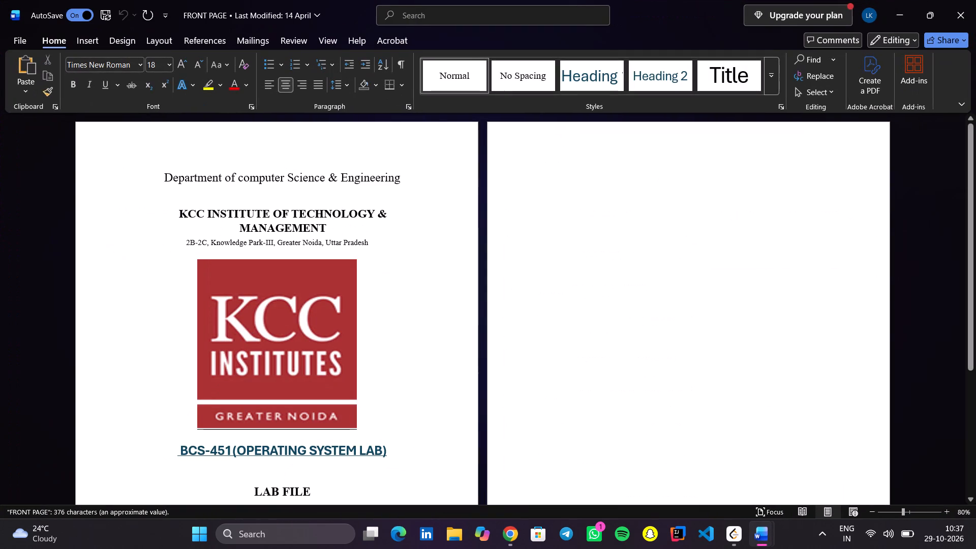
scroll(404, 244, down, 1)
scroll(404, 244, up, 4)
drag(136, 148, 149, 160)
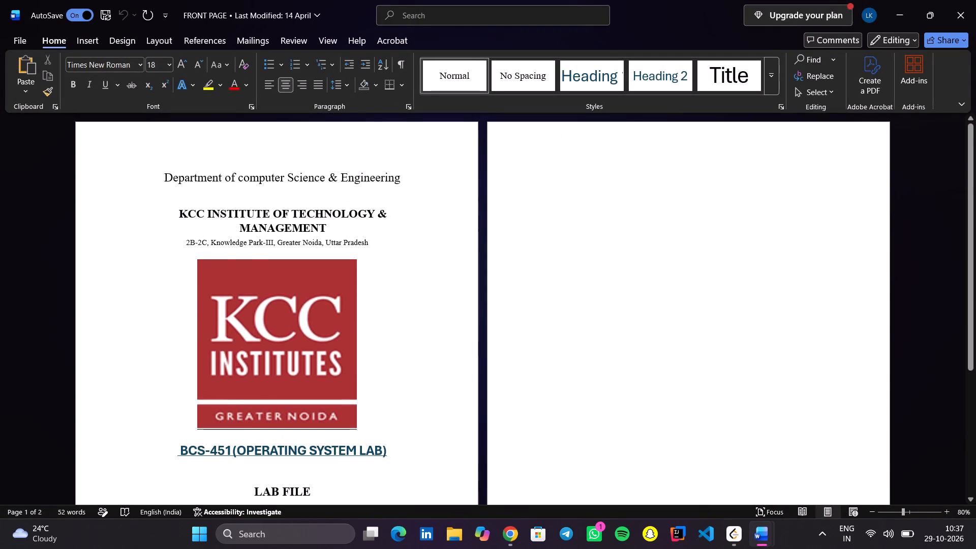
drag(149, 160, 431, 417)
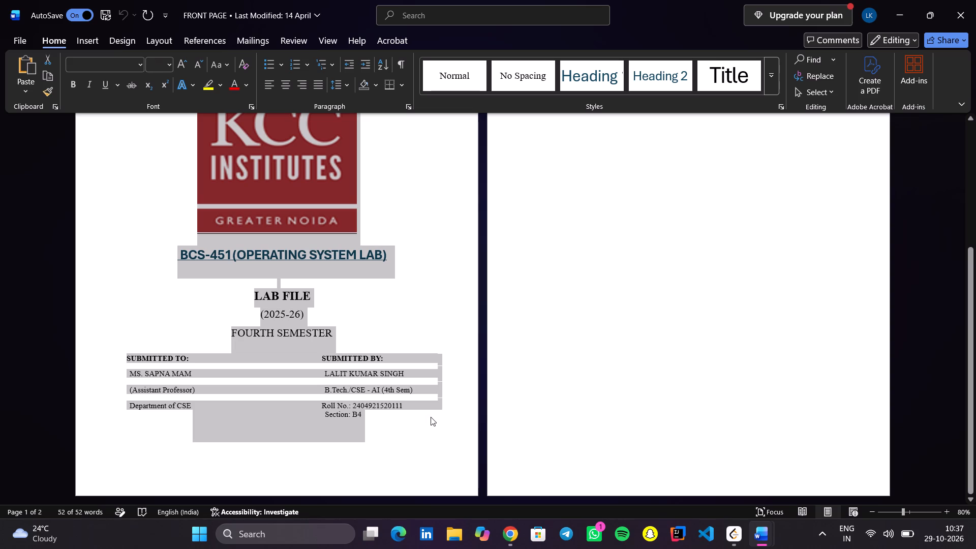
key(ctrl+c)
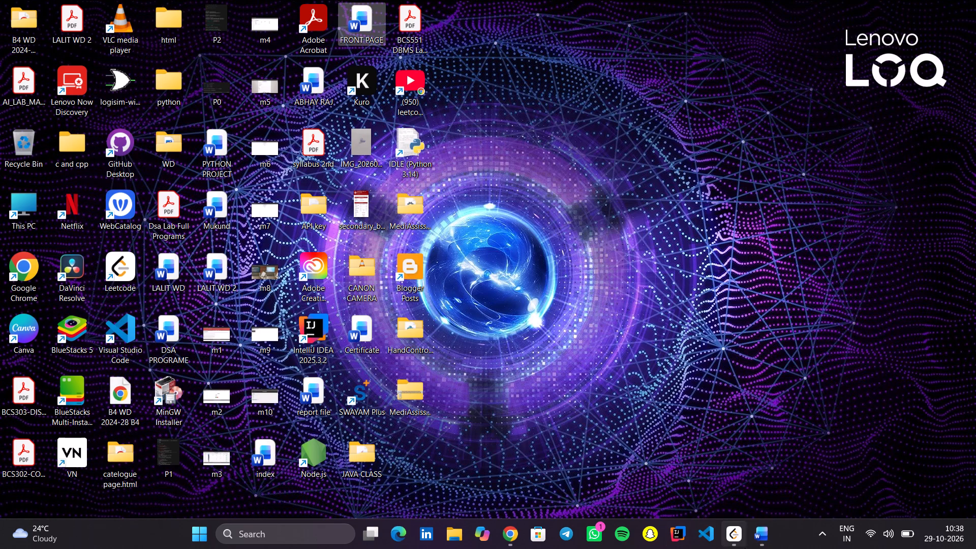
Switch to the AI_LAB_MANUAL(FINAL) document and replace its entire cover page content with the copied front page.
click(759, 539)
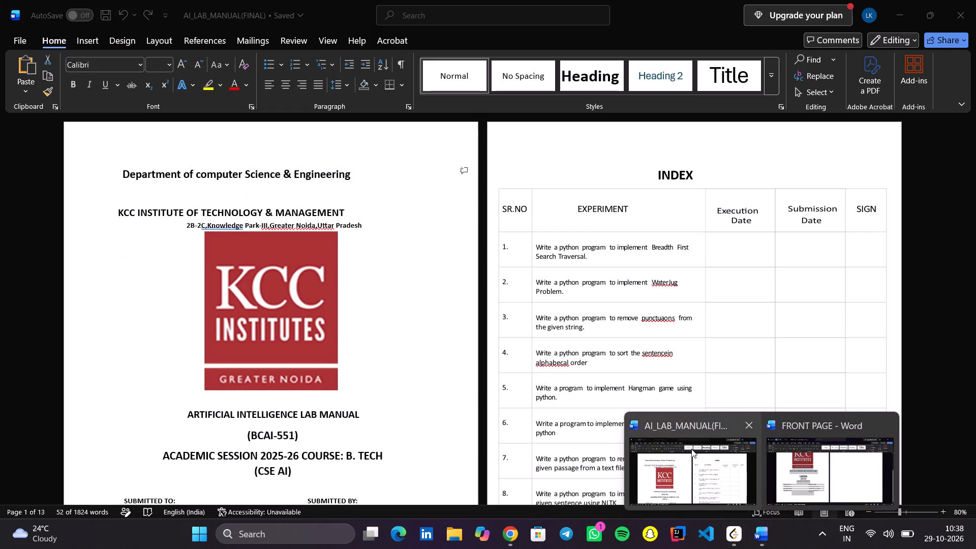
click(691, 449)
click(143, 159)
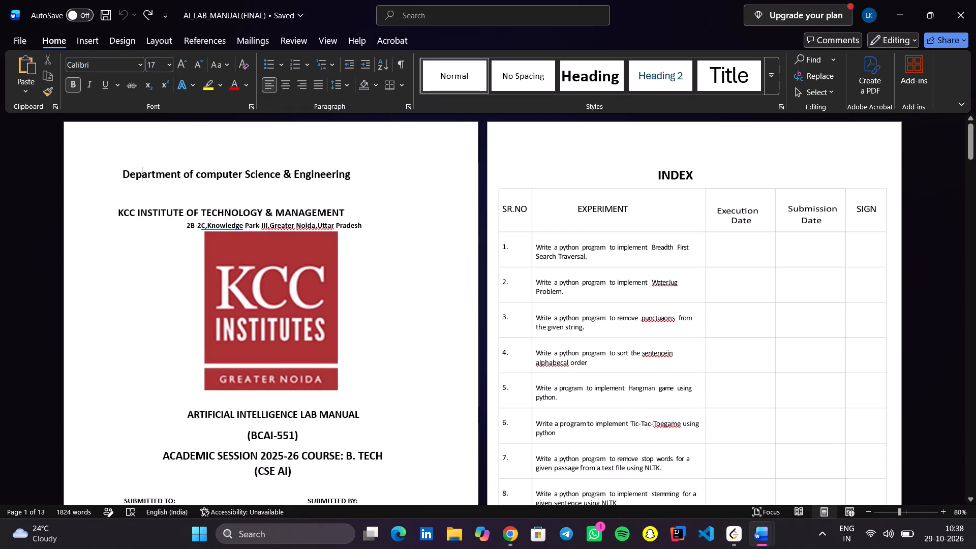
drag(119, 152, 376, 280)
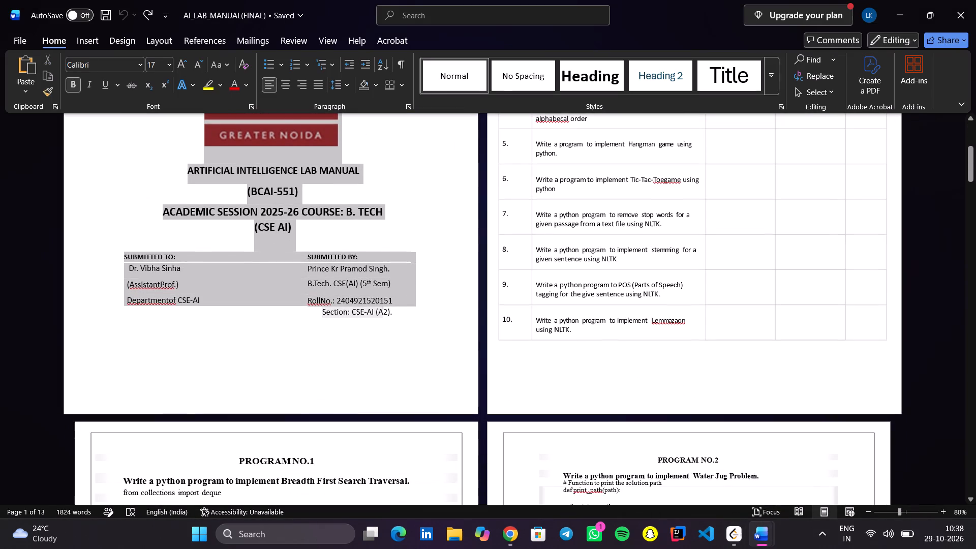
drag(376, 280, 419, 319)
key(ctrl+v)
scroll(419, 319, up, 1)
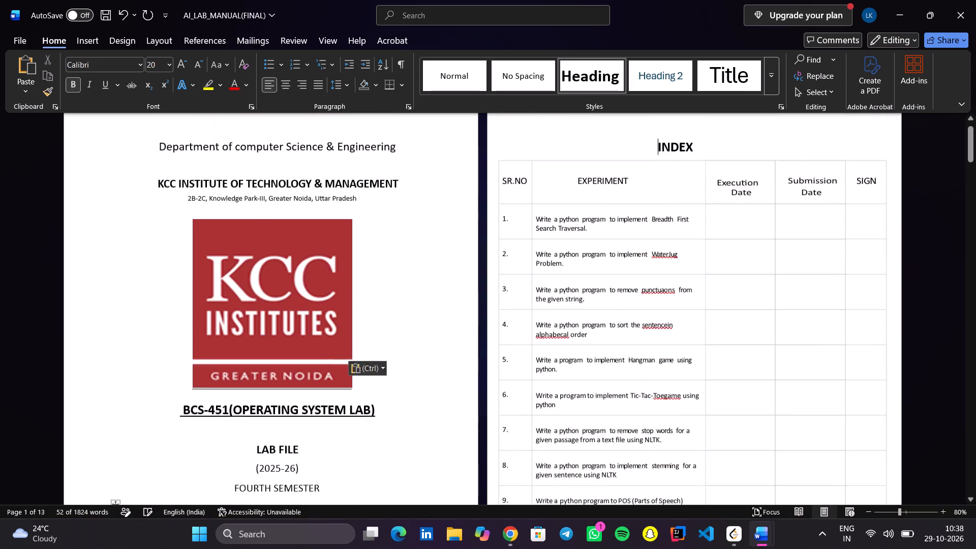
scroll(419, 319, up, 1)
scroll(419, 319, down, 2)
scroll(386, 327, up, 1)
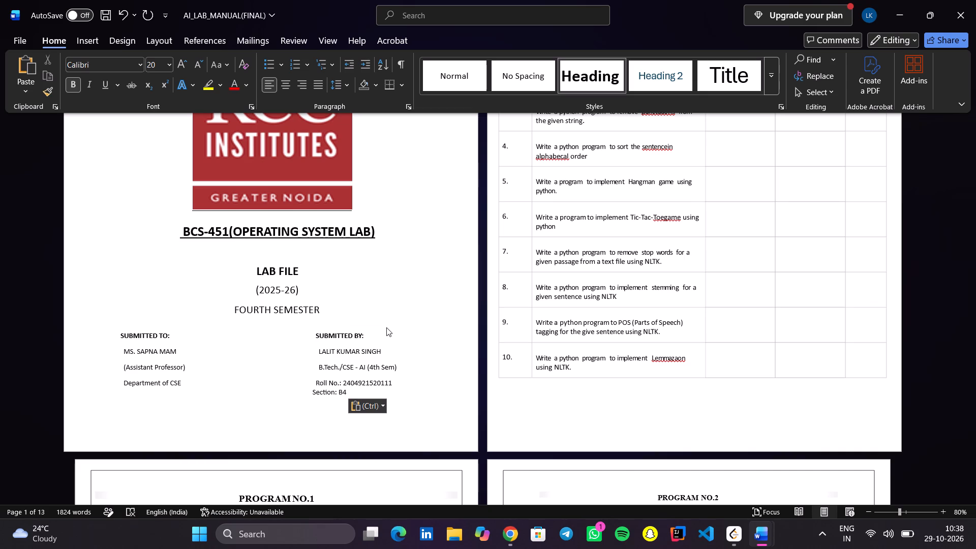
Replace the teacher's name under SUBMITTED TO with the AI lab instructor's name, starting with the title DR.
click(176, 352)
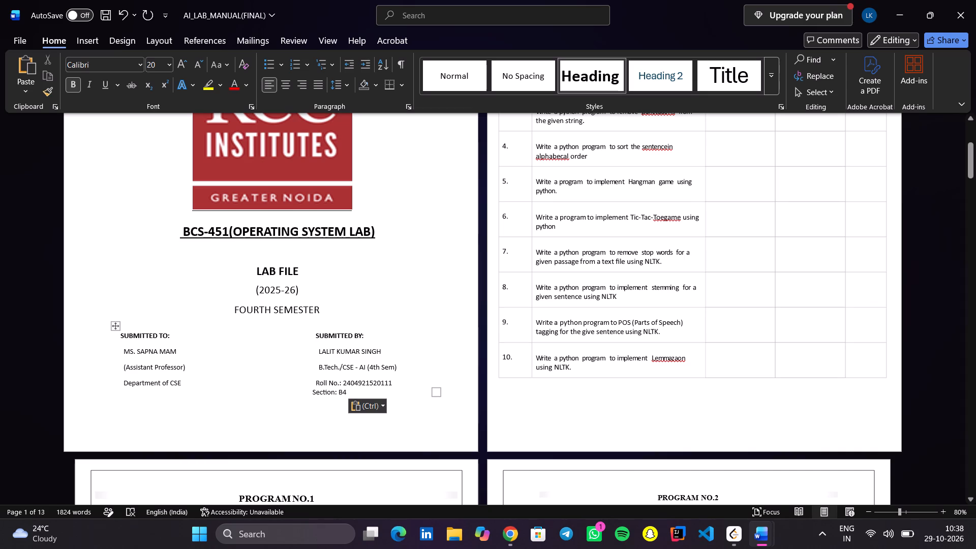
click(176, 352)
key(BackSpace)
key(BackSpace)
key(BackSpace)
key(BackSpace)
key(BackSpace)
key(BackSpace)
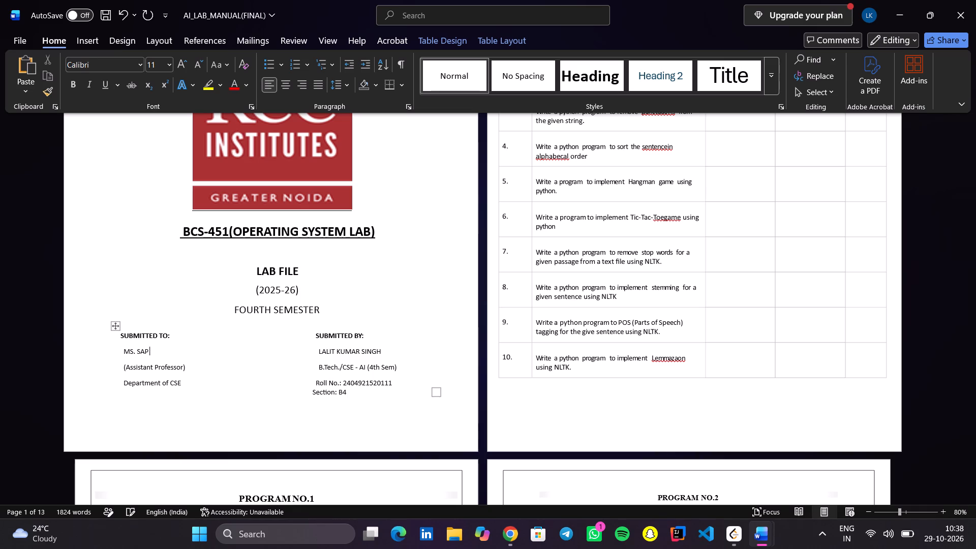
key(BackSpace)
key(BackSpace)
key(BackSpace)
key(BackSpace)
key(BackSpace)
key(BackSpace)
key(BackSpace)
key(BackSpace)
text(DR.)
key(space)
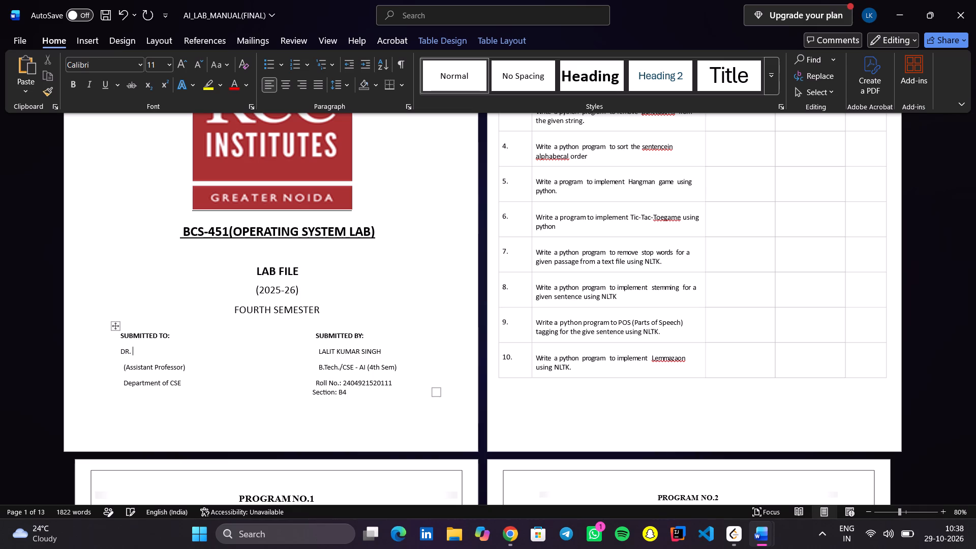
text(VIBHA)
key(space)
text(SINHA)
Change the teacher's designation under SUBMITTED TO to (Associate Professor).
click(152, 368)
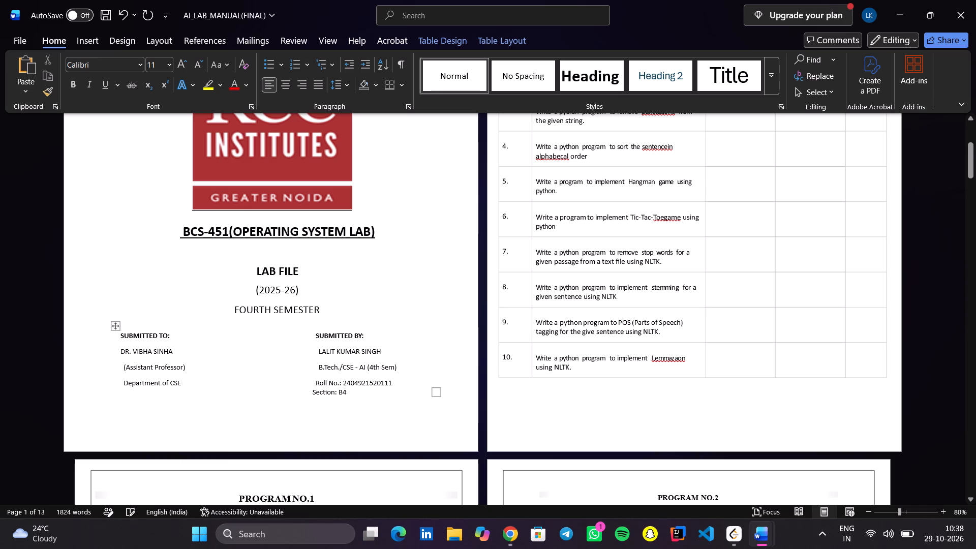
key(BackSpace)
key(BackSpace)
key(BackSpace)
key(BackSpace)
key(BackSpace)
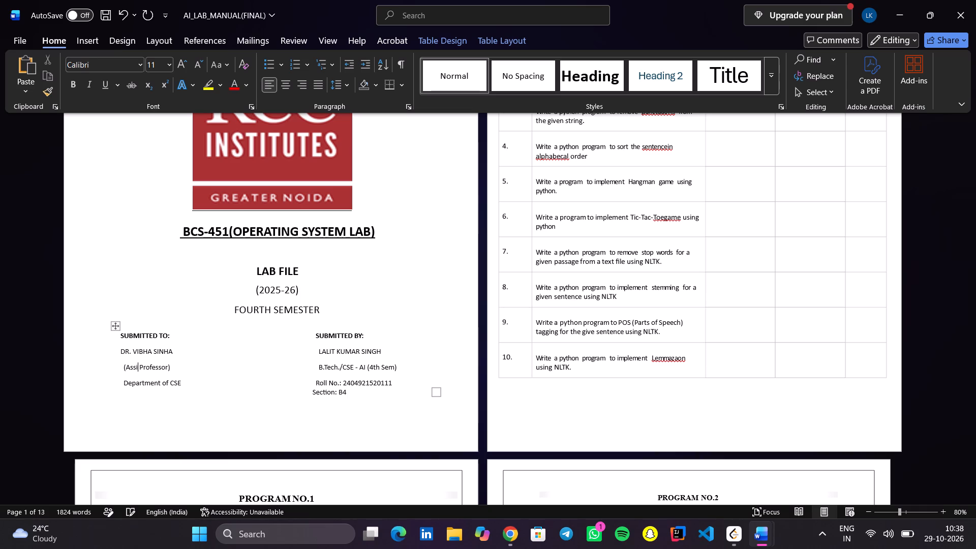
key(BackSpace)
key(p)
key(BackSpace)
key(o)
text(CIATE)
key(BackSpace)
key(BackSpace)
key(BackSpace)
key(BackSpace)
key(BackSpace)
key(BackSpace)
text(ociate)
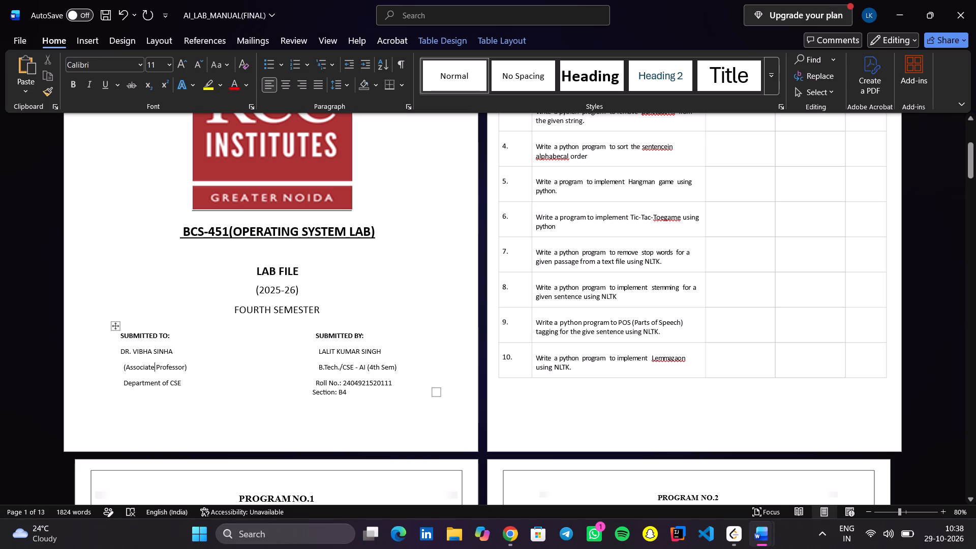
Set the Section entry under SUBMITTED BY to AI-2.
click(348, 391)
key(BackSpace)
key(BackSpace)
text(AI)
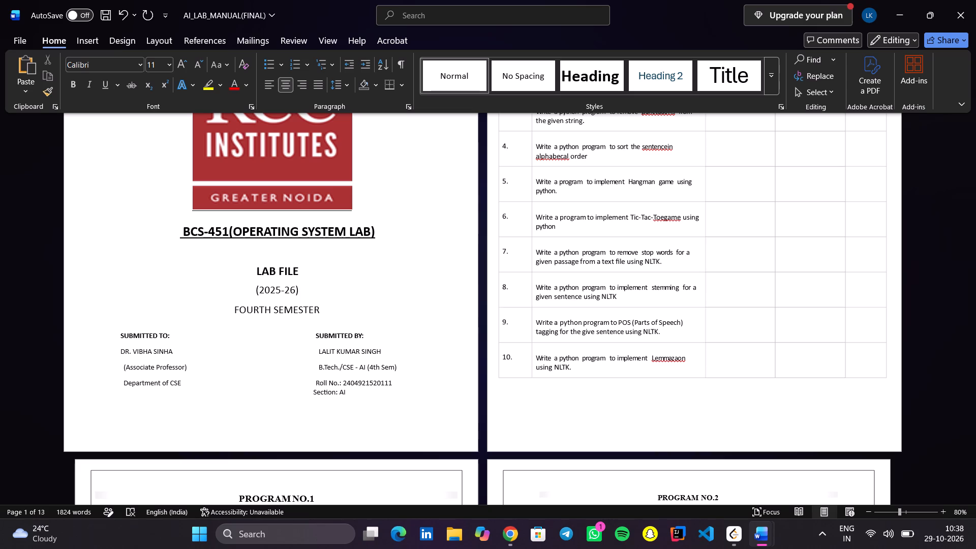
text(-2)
Insert six leading spaces before the Section line to align it under the Roll No. line.
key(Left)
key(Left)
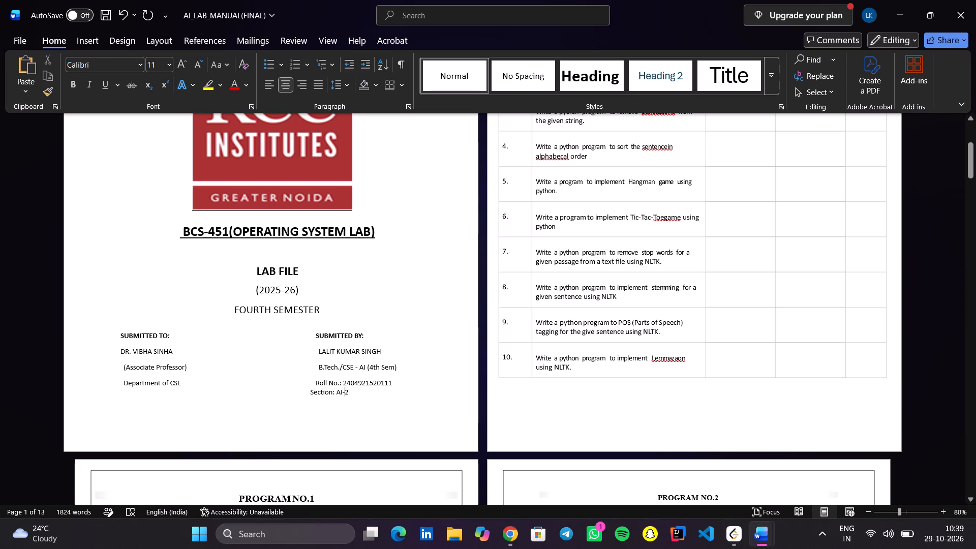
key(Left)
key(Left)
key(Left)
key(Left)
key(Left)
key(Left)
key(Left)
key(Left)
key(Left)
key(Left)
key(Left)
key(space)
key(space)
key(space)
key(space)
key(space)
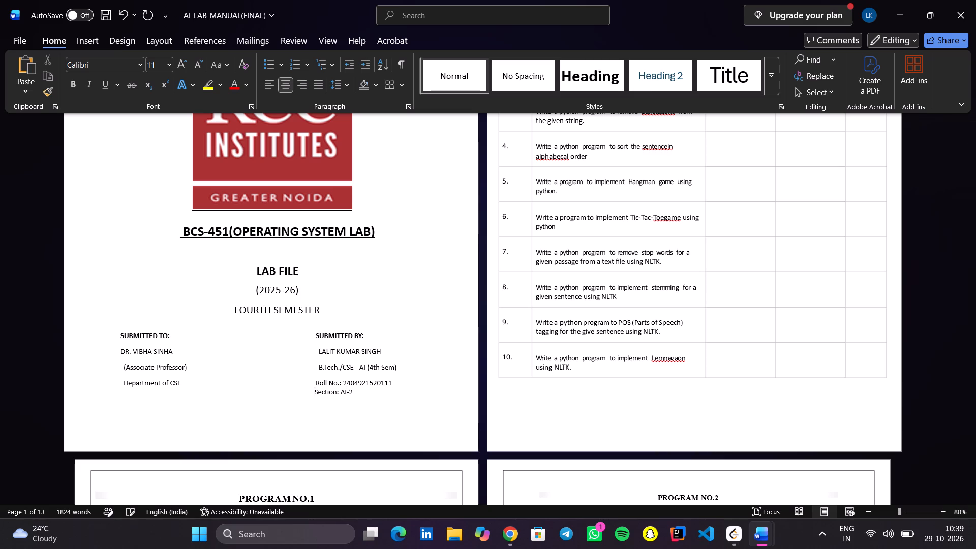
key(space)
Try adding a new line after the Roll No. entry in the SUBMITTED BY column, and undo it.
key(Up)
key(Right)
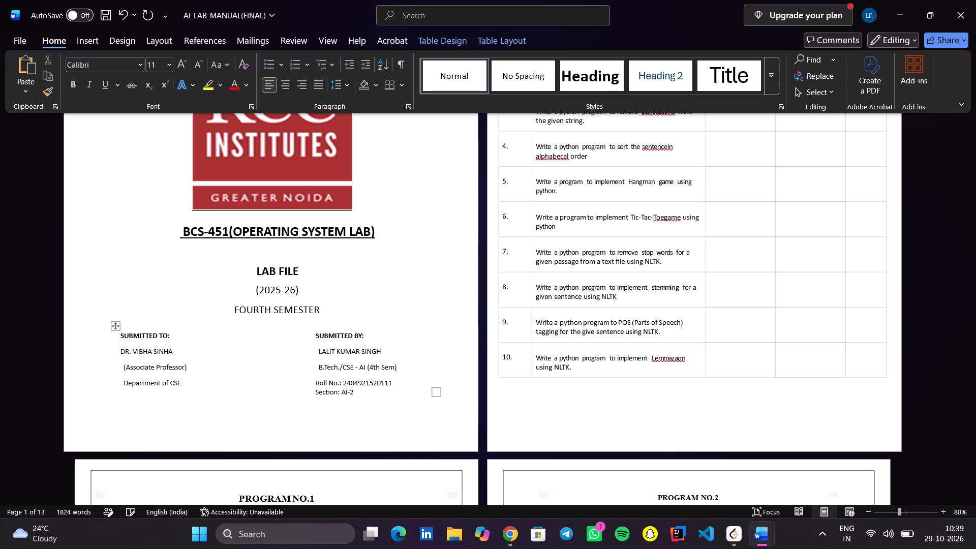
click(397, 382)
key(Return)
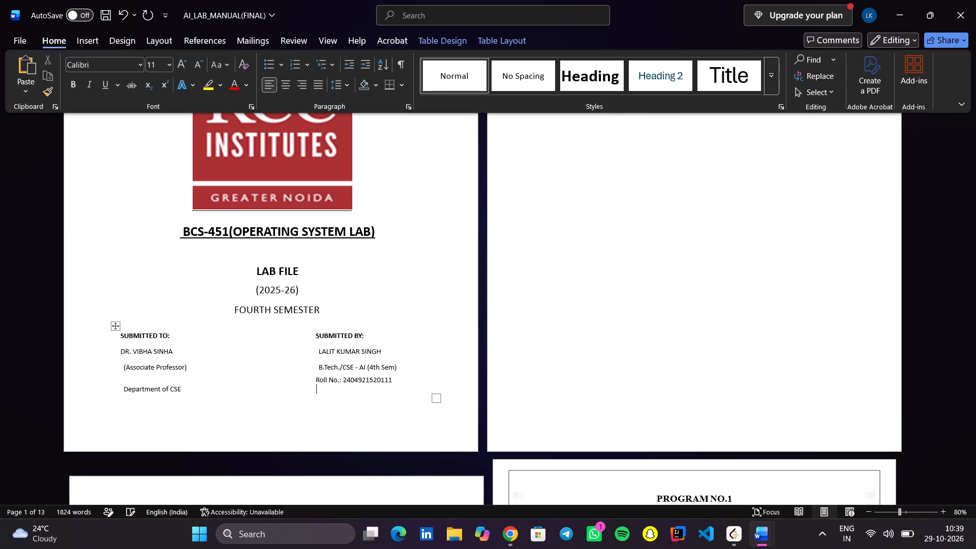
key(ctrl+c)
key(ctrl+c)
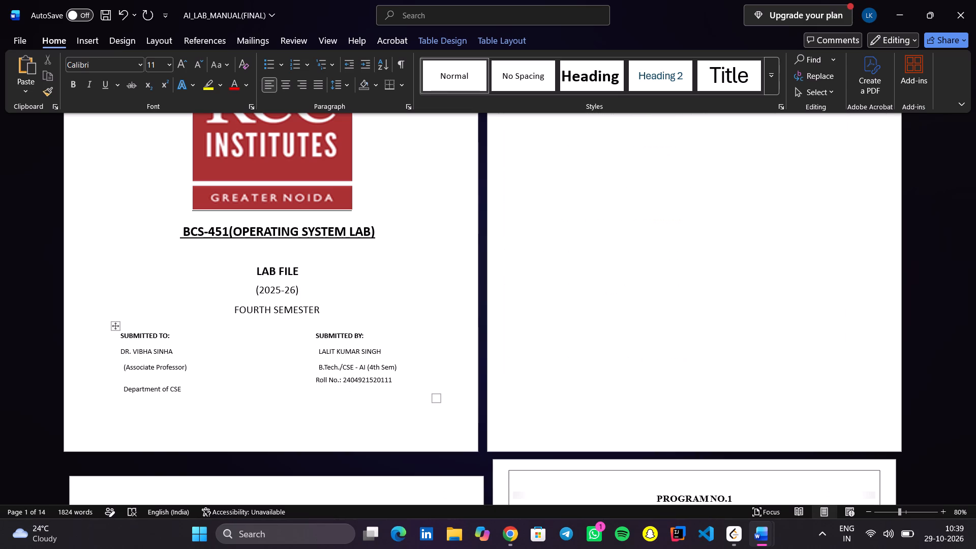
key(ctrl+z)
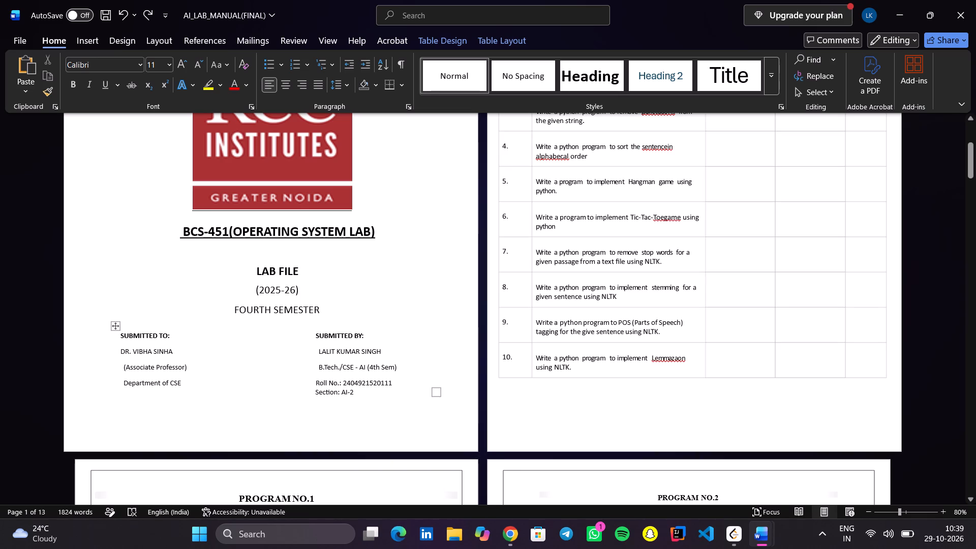
Change the semester in the student's B.Tech./CSE - AI line to 5th Sem.
drag(376, 364, 376, 355)
key(Left)
key(BackSpace)
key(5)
Change the semester line below the academic year to FIFTH SEMESTER, in capitals.
scroll(403, 381, up, 1)
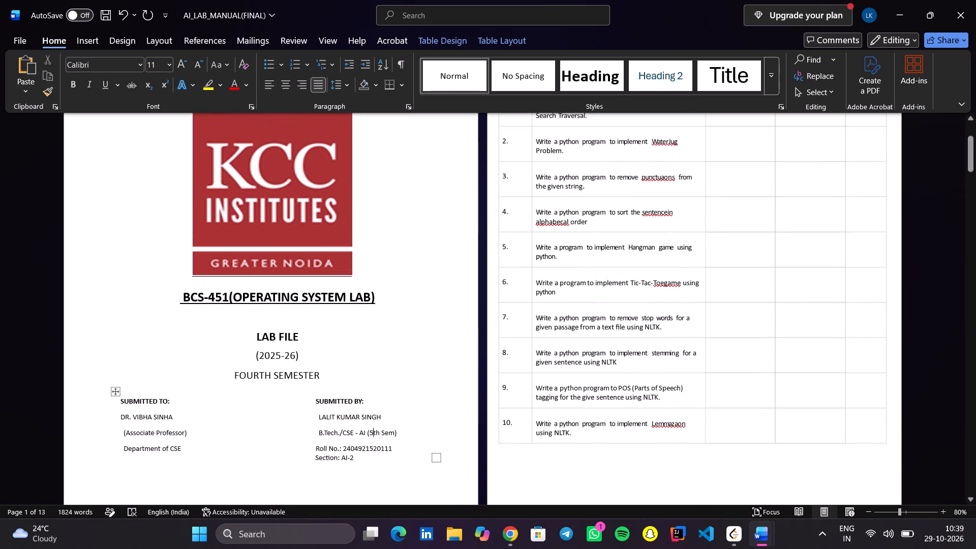
scroll(403, 381, up, 1)
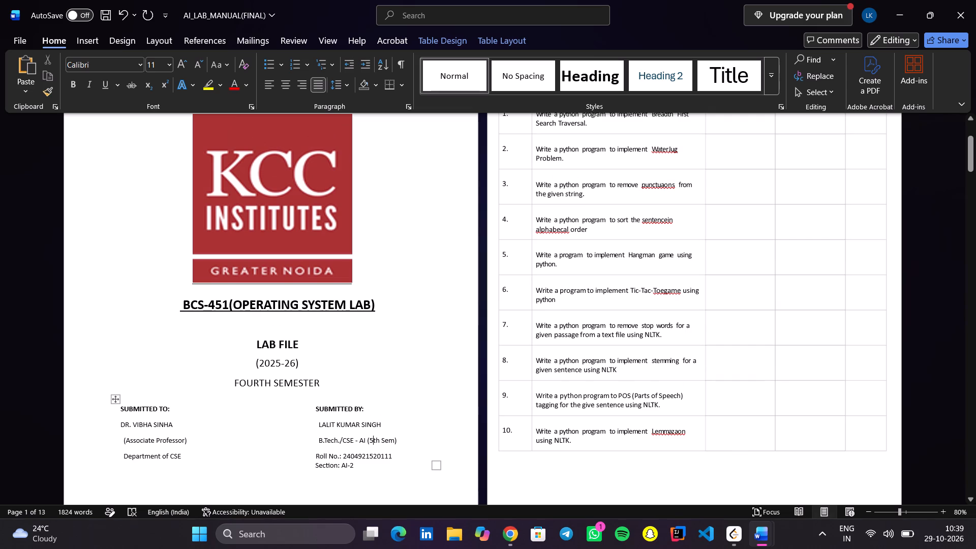
click(271, 387)
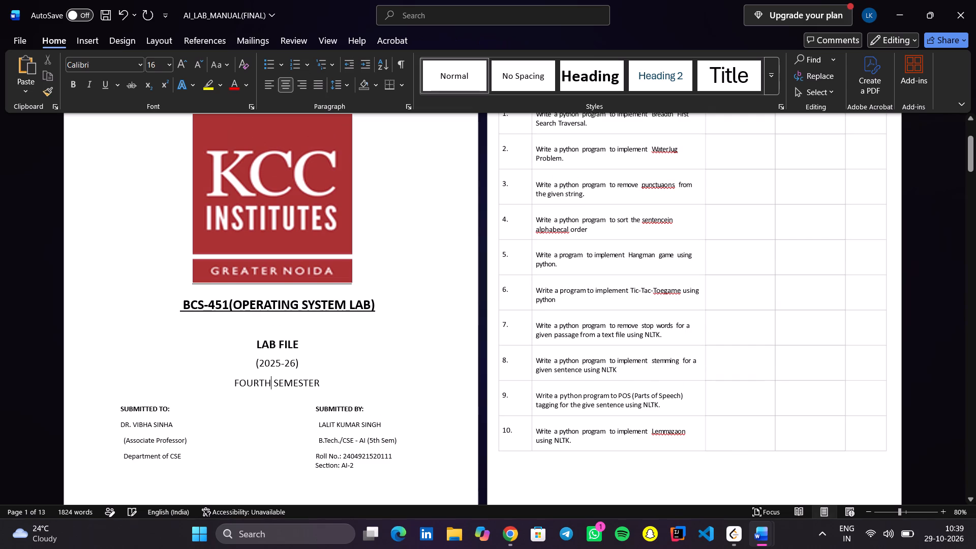
key(BackSpace)
key(BackSpace)
key(BackSpace)
key(BackSpace)
key(BackSpace)
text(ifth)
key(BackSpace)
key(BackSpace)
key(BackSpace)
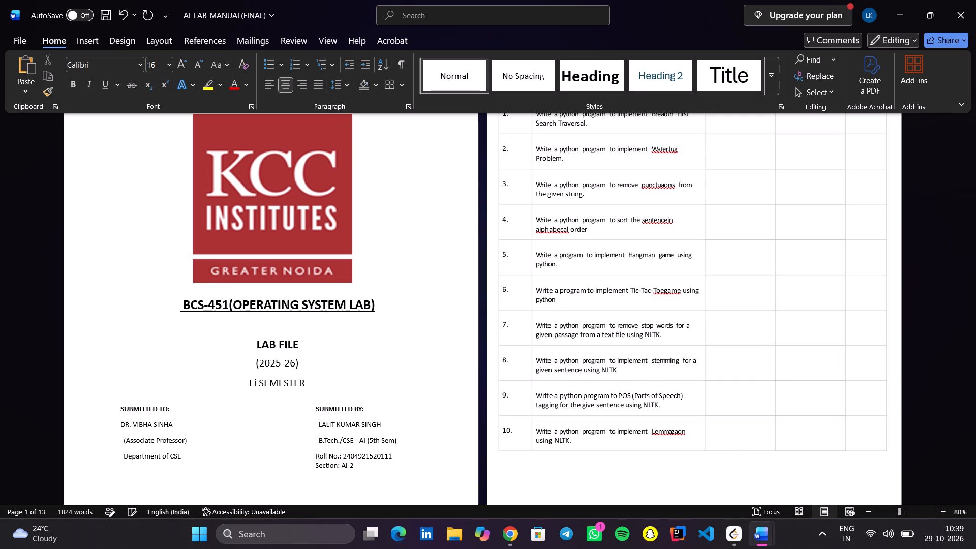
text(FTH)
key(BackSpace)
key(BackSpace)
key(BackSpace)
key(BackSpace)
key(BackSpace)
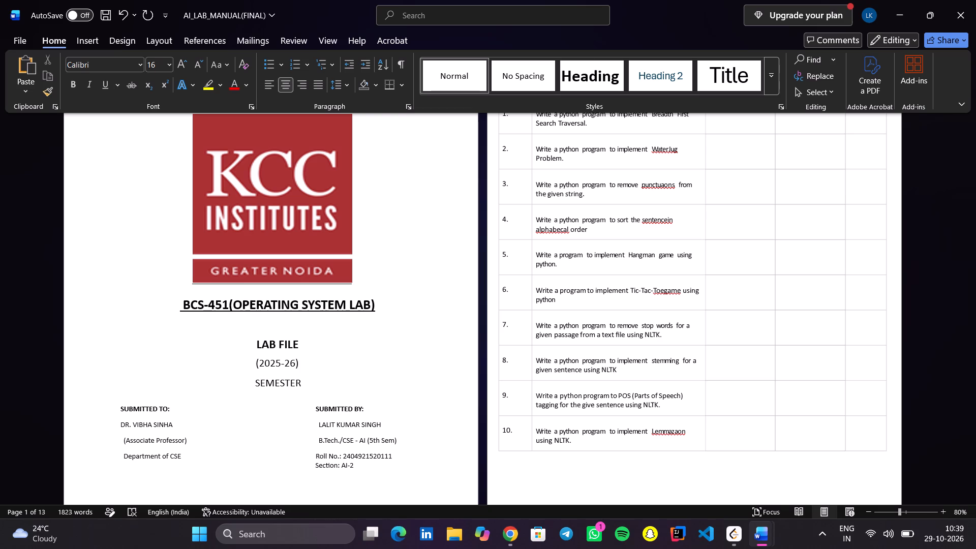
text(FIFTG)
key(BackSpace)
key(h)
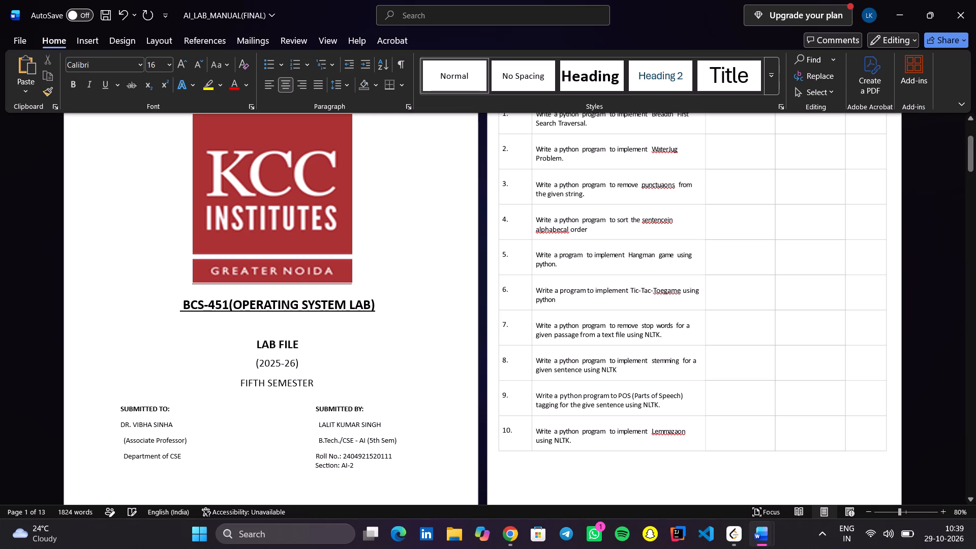
Set the academic year under LAB FILE to (2026-27).
click(281, 364)
key(BackSpace)
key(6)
key(Right)
key(Right)
key(Right)
key(BackSpace)
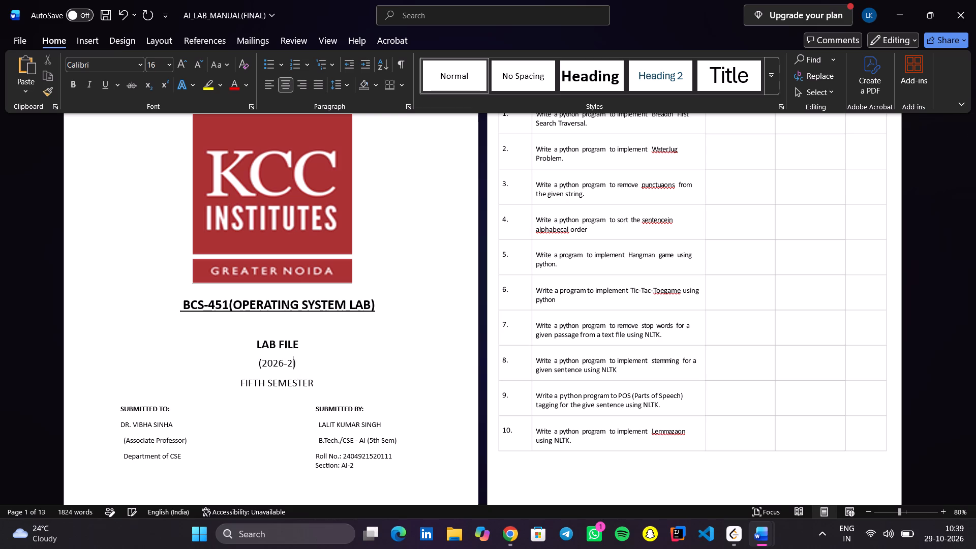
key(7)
scroll(311, 361, up, 1)
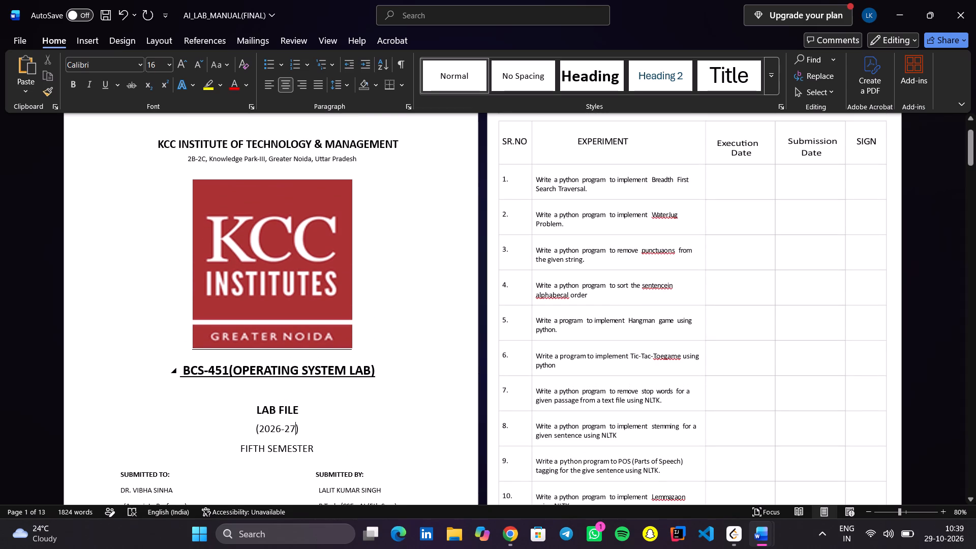
Change the course code in the cover page title to BCAI-551.
click(375, 371)
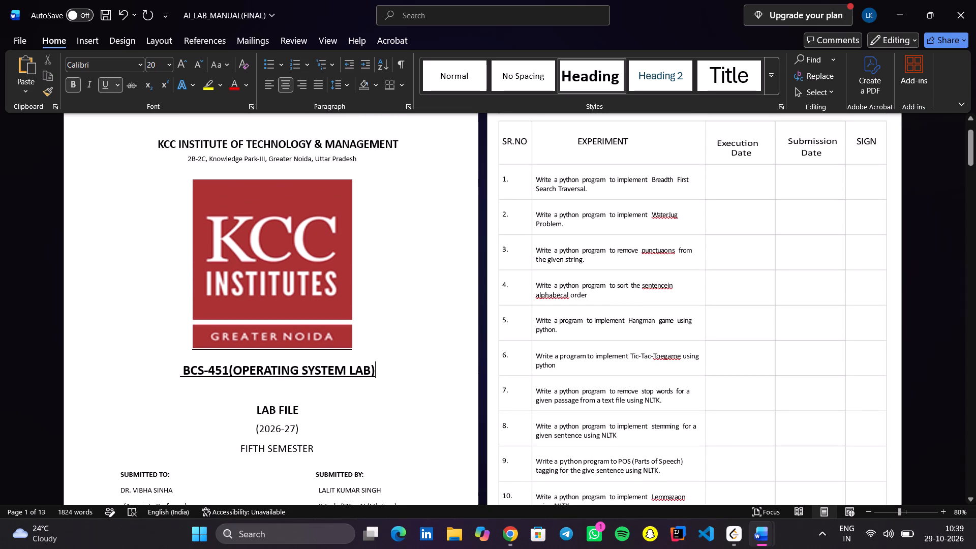
click(224, 373)
key(Right)
key(BackSpace)
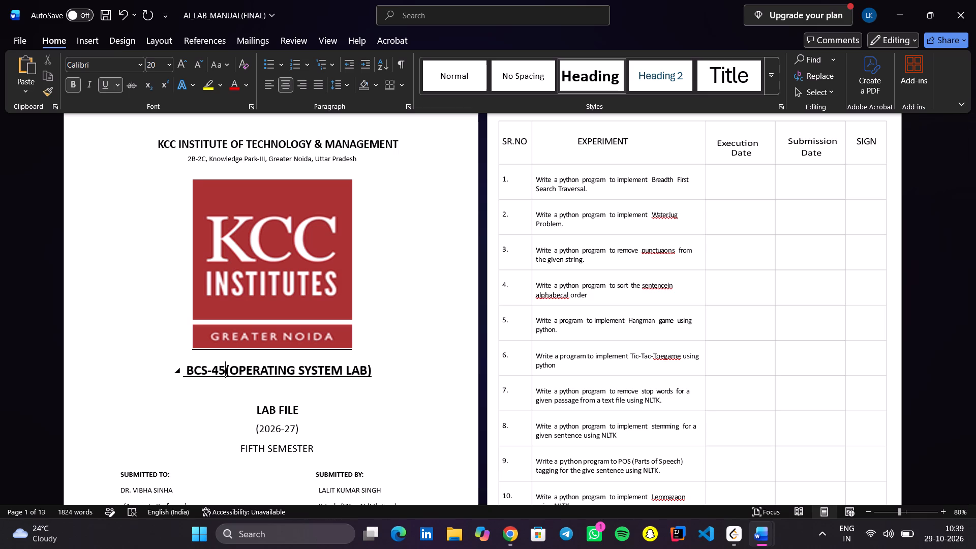
key(BackSpace)
key(BackSpace)
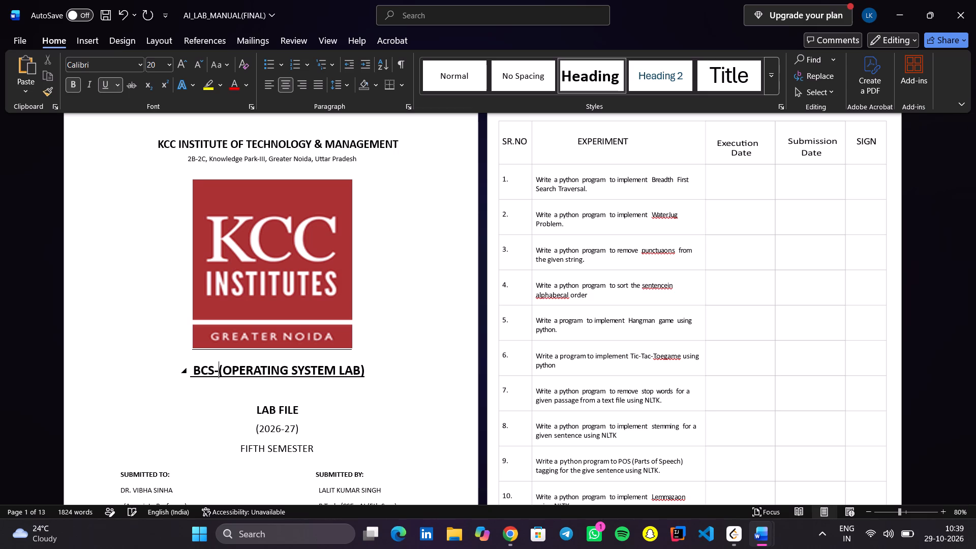
key(BackSpace)
key(BackSpace)
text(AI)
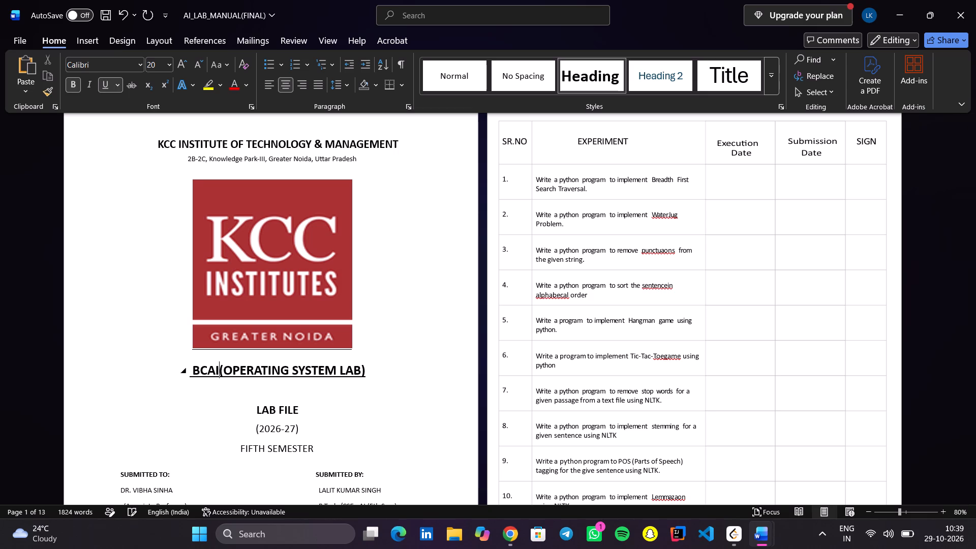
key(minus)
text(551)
Replace OPERATING SYSTEM in the cover page title with ARTIFICIAL INTELLIGENCE, keeping the word LAB after it.
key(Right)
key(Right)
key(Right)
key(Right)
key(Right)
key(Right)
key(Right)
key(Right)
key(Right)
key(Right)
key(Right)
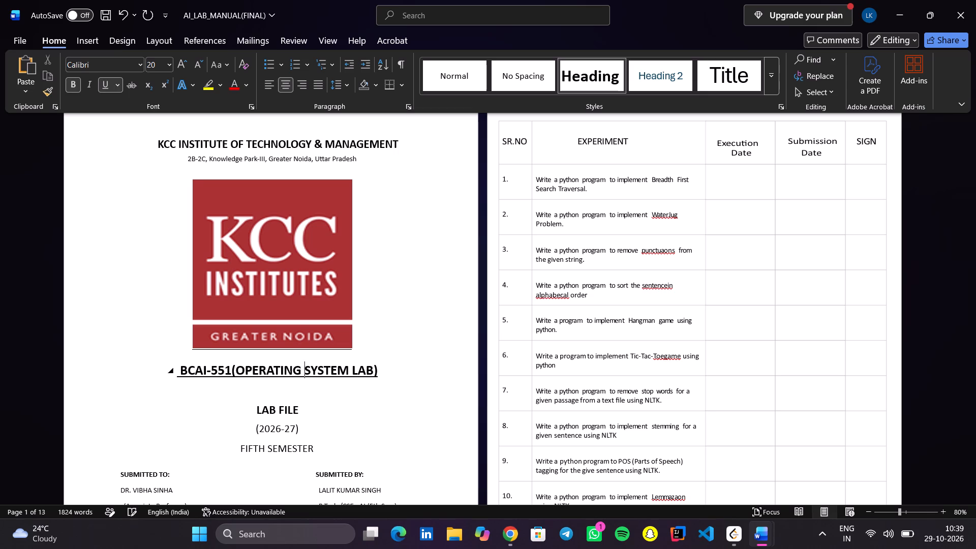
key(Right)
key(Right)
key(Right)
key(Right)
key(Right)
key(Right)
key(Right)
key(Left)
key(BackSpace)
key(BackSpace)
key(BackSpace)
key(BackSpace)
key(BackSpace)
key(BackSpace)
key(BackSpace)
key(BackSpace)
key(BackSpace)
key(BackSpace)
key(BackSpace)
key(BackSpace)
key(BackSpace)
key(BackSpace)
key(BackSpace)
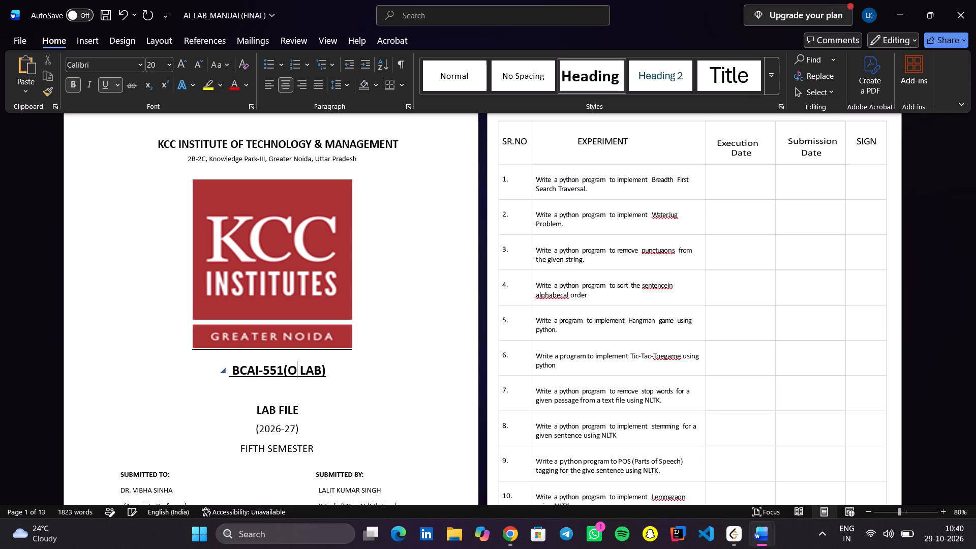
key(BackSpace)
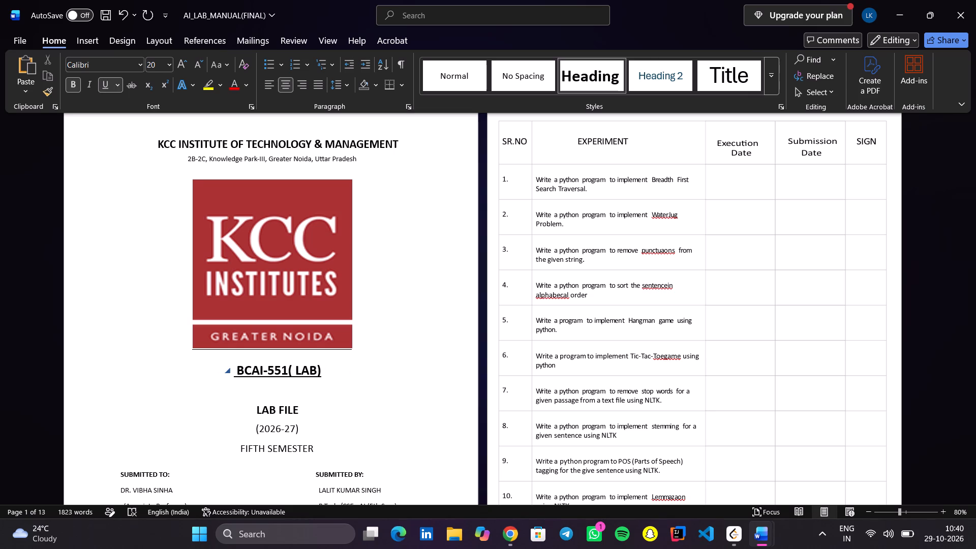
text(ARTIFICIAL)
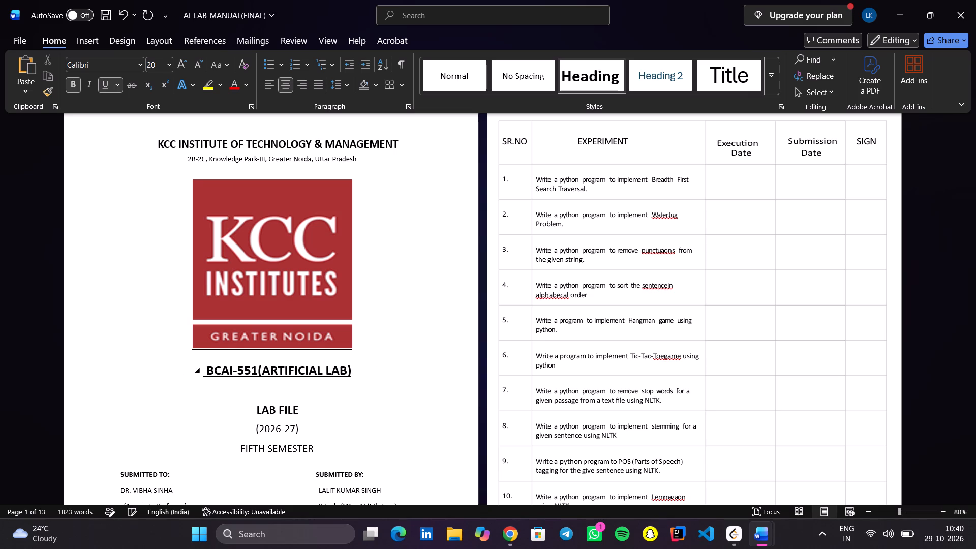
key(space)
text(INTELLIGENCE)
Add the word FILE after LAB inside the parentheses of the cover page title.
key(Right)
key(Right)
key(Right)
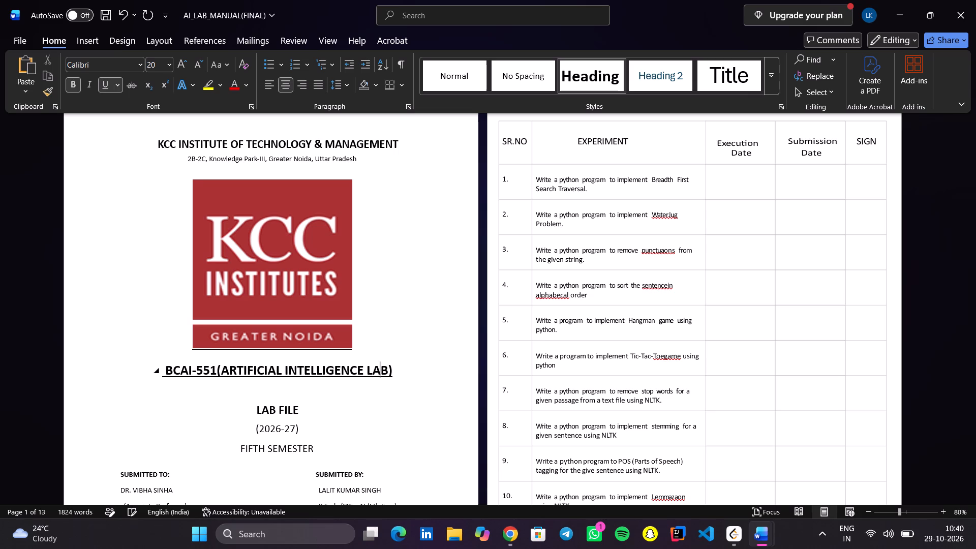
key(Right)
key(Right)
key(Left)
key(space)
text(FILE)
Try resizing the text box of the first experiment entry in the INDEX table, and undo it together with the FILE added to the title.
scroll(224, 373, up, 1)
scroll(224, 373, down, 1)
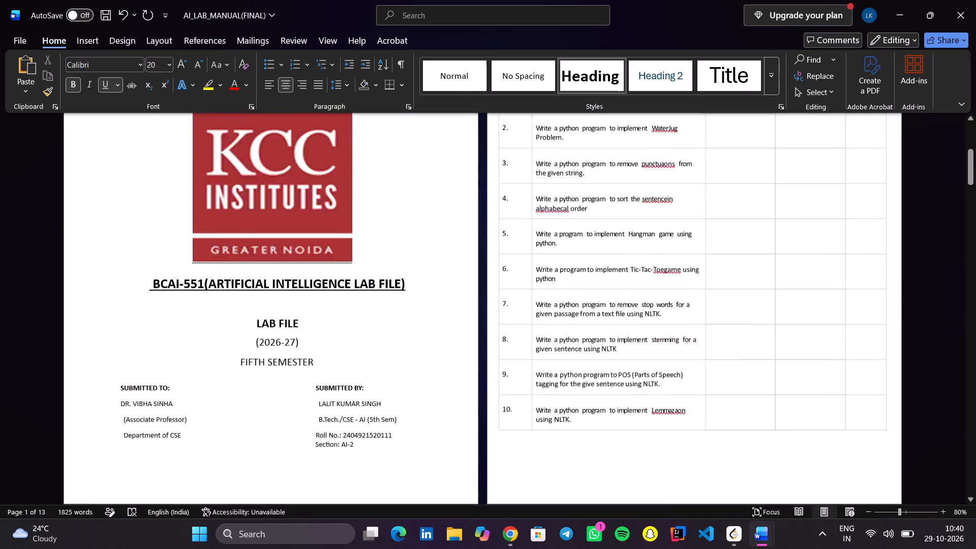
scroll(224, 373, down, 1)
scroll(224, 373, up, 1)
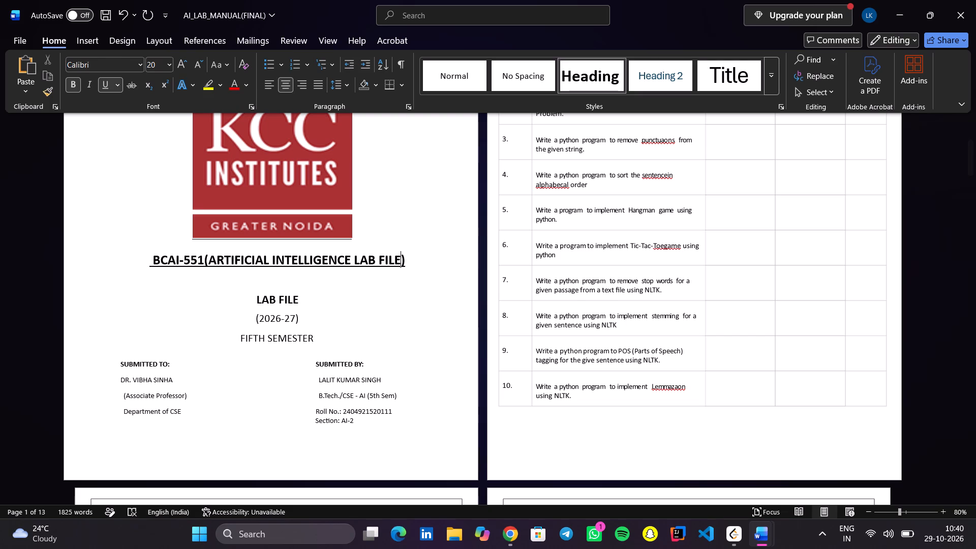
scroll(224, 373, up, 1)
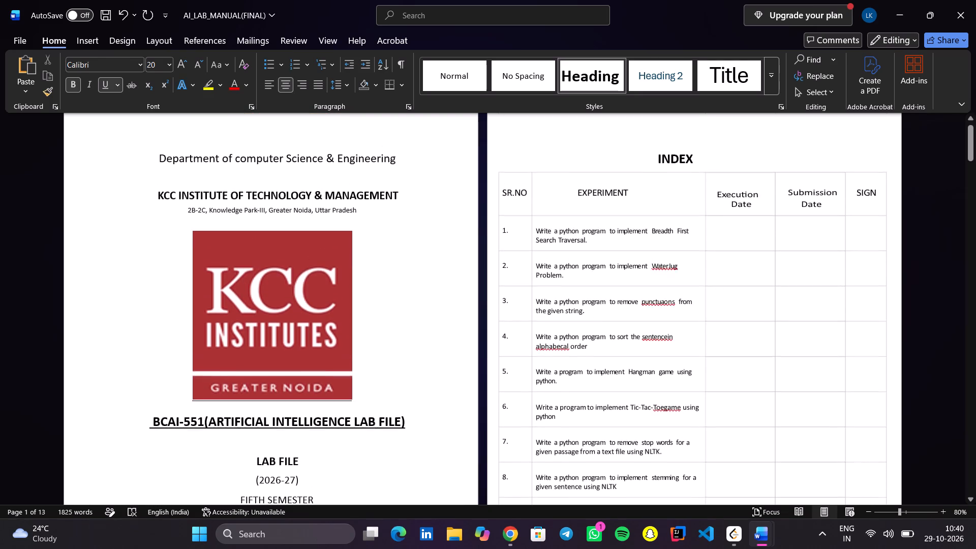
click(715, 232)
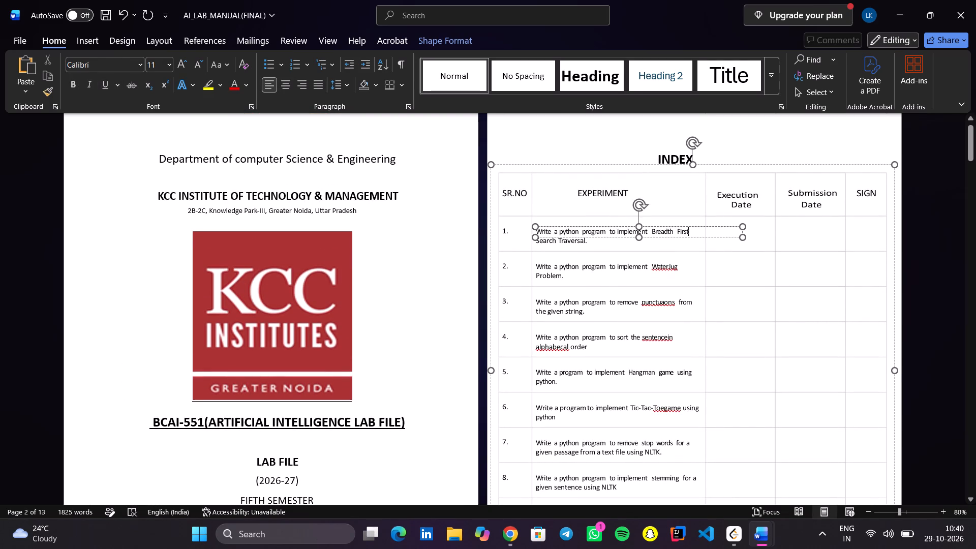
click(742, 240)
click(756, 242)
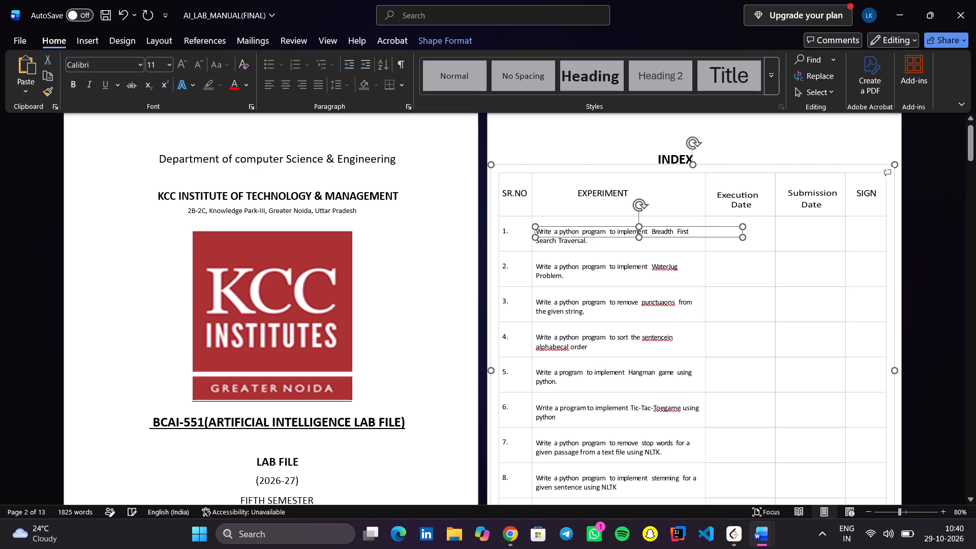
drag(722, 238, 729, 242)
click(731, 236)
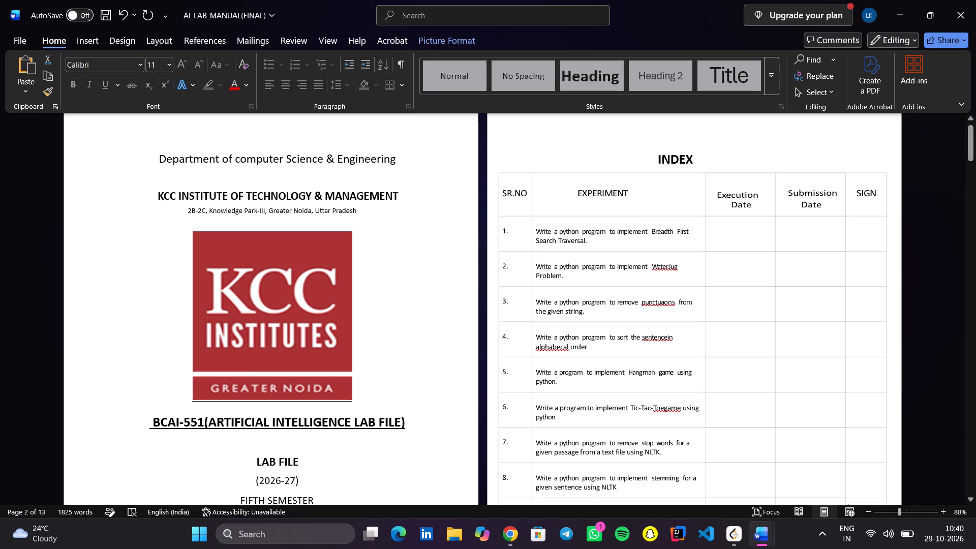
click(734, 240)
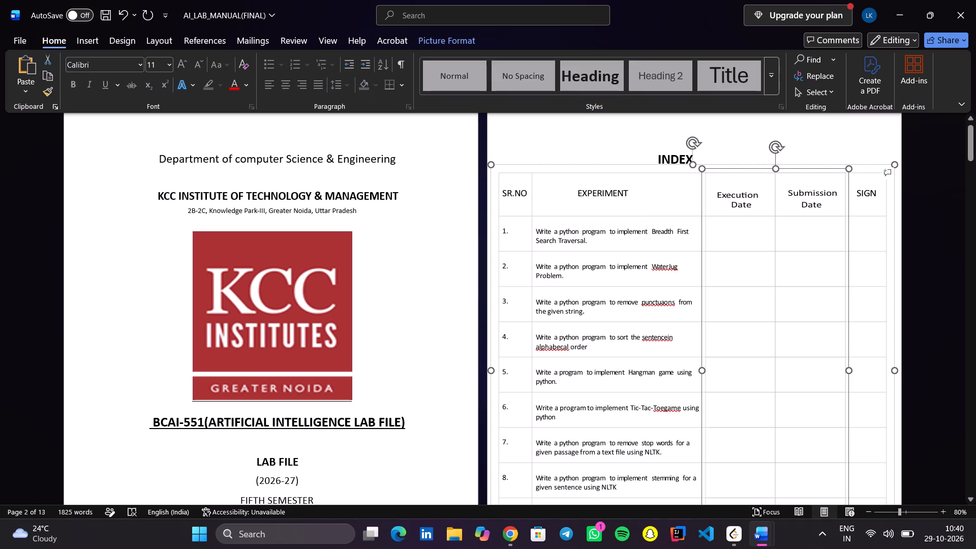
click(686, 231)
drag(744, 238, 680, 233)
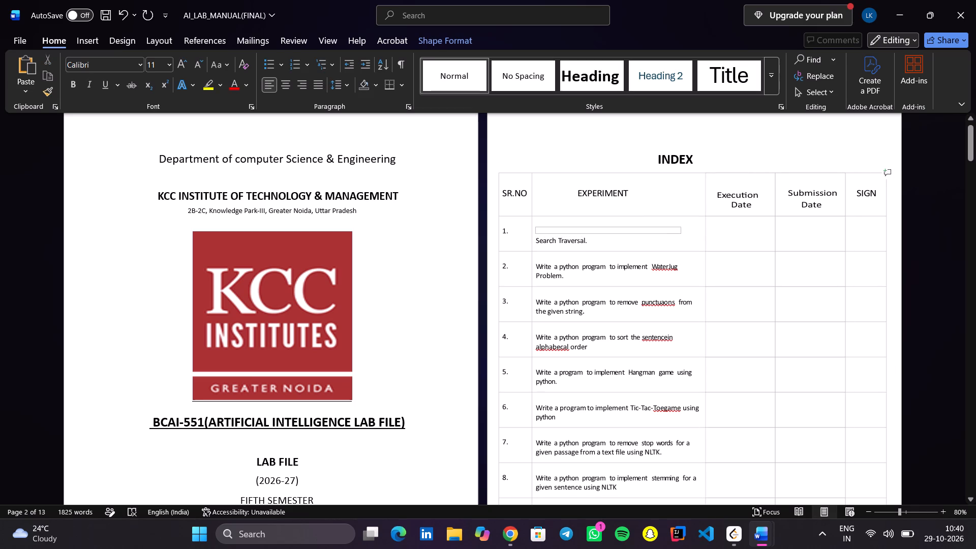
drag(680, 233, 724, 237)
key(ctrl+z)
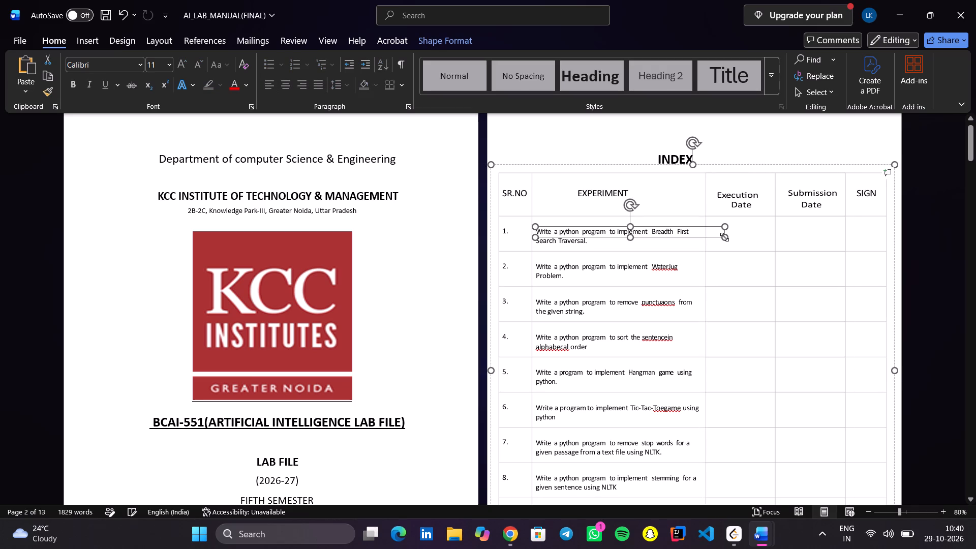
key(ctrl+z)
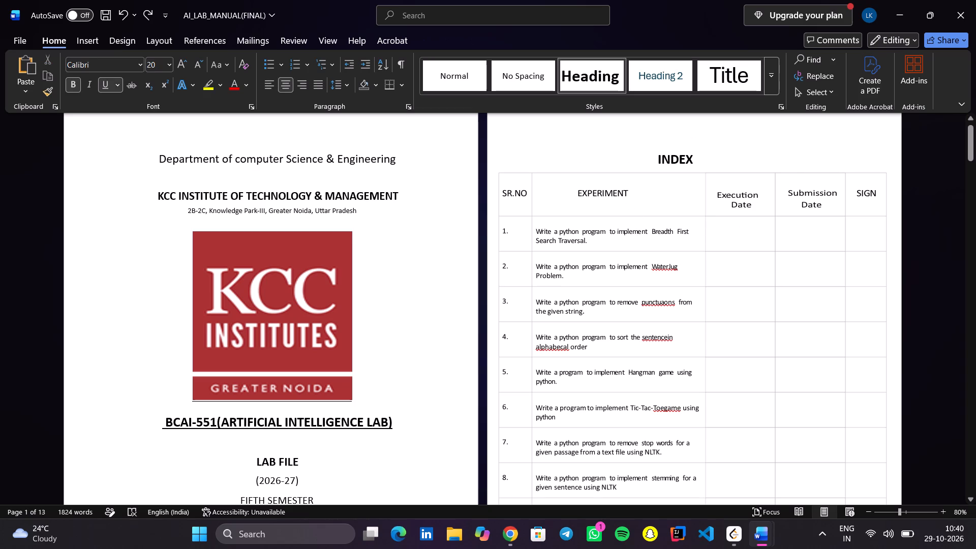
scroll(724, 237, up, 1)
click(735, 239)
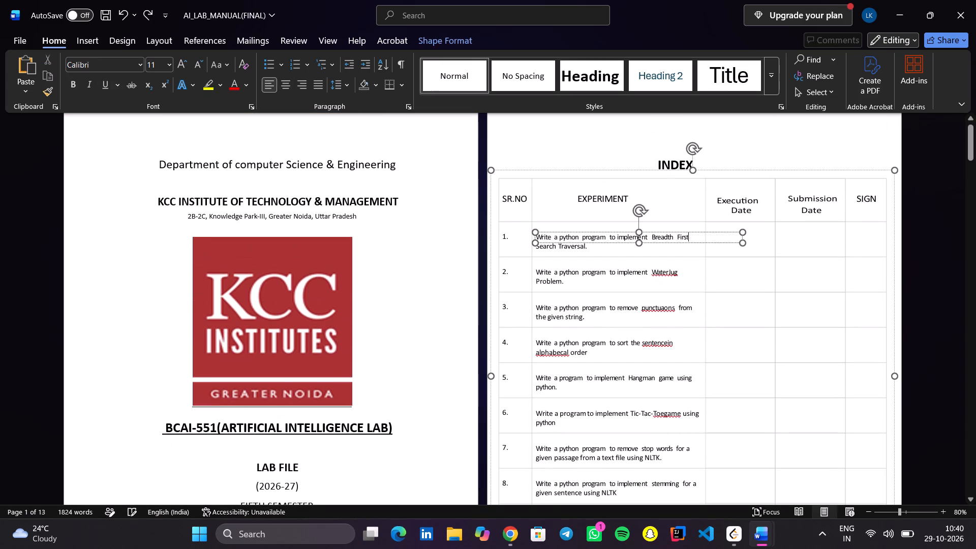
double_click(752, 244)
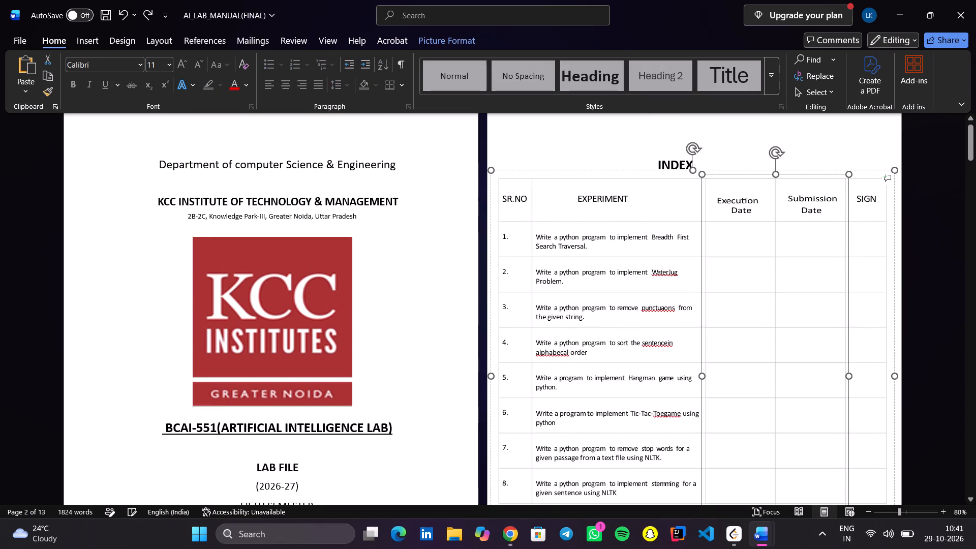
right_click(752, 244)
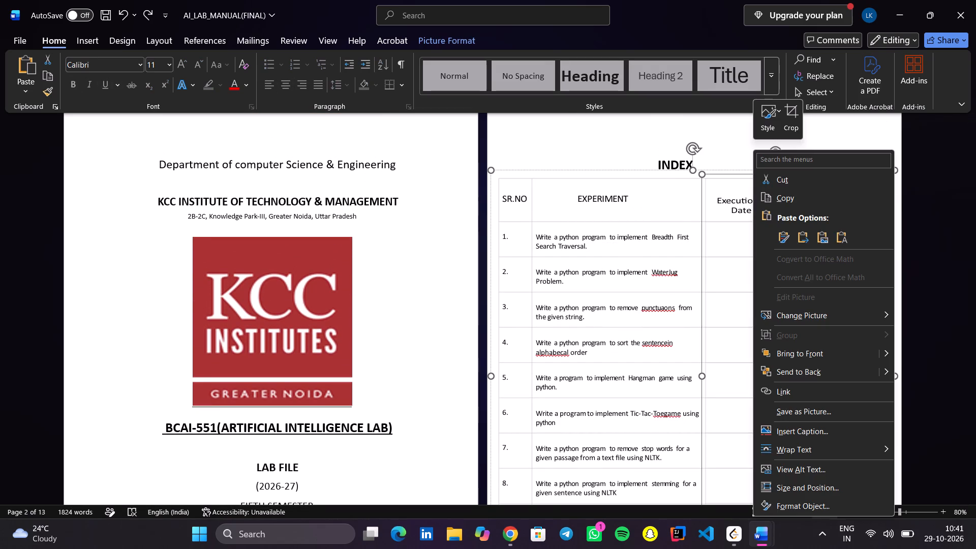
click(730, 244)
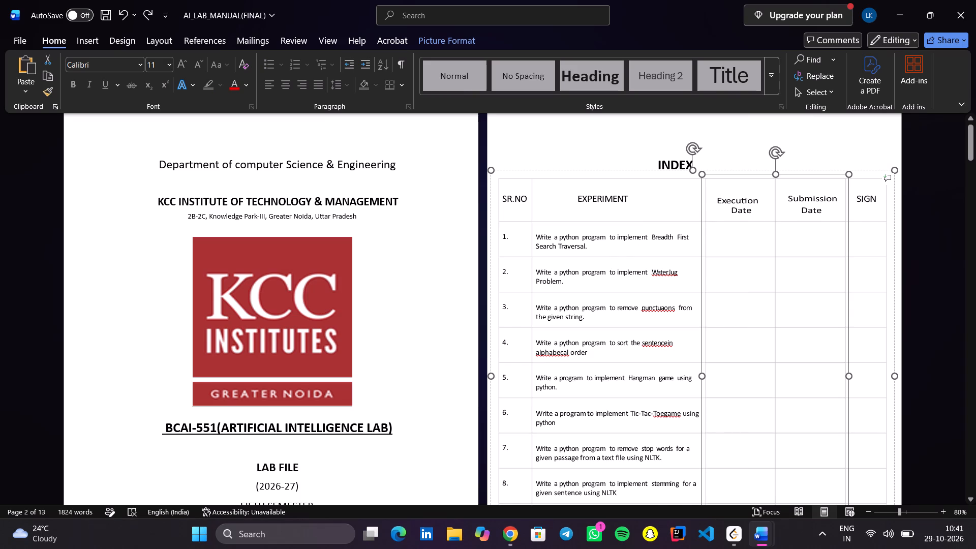
Delete the word LAB after ARTIFICIAL INTELLIGENCE in the cover page title.
scroll(408, 391, down, 4)
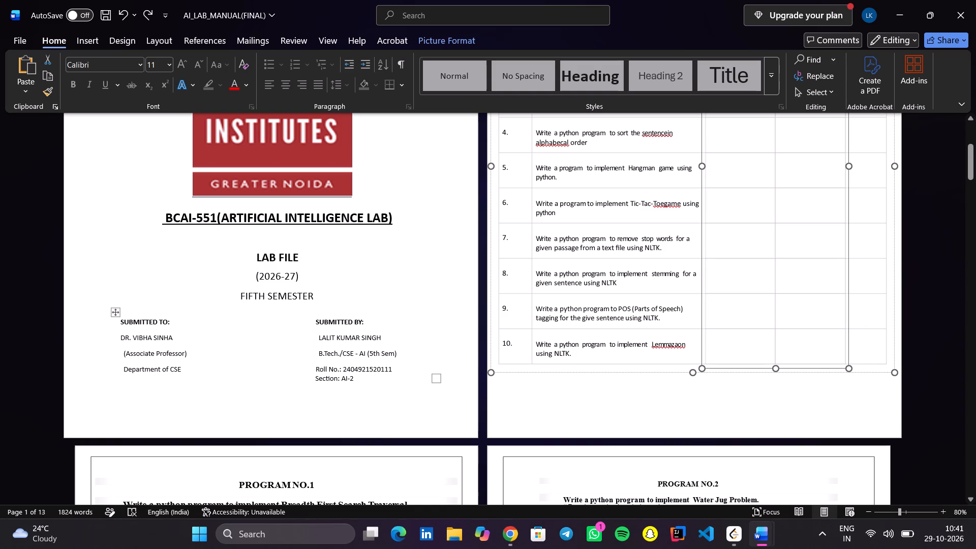
scroll(320, 333, up, 2)
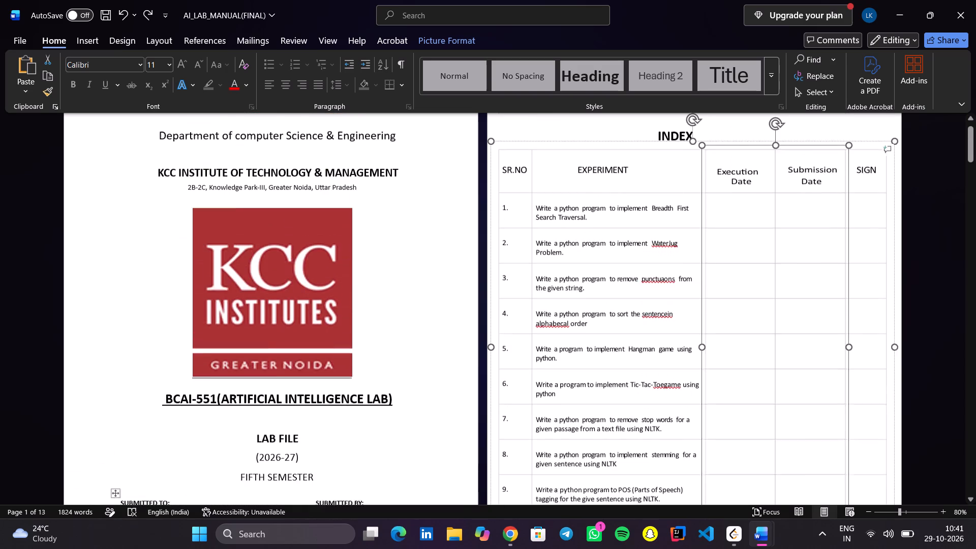
scroll(320, 333, down, 3)
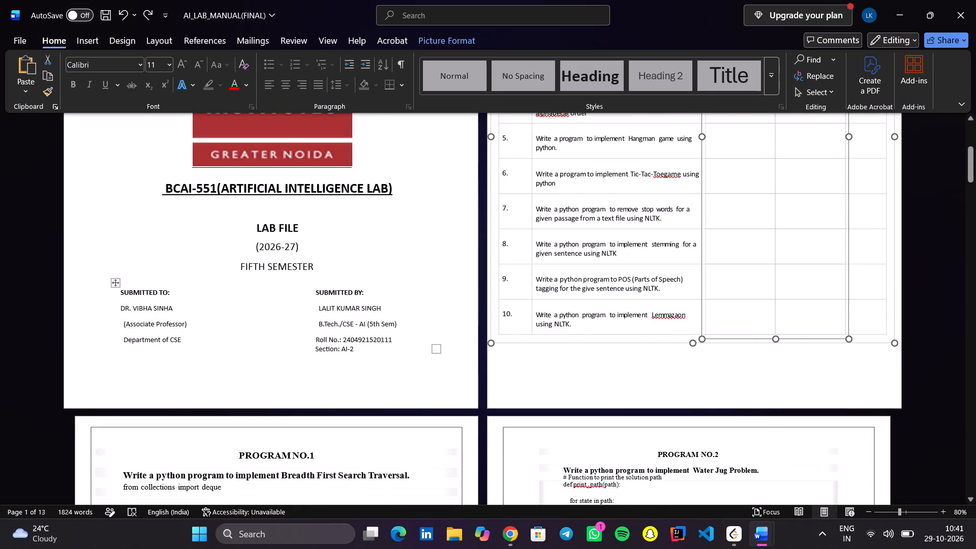
click(386, 187)
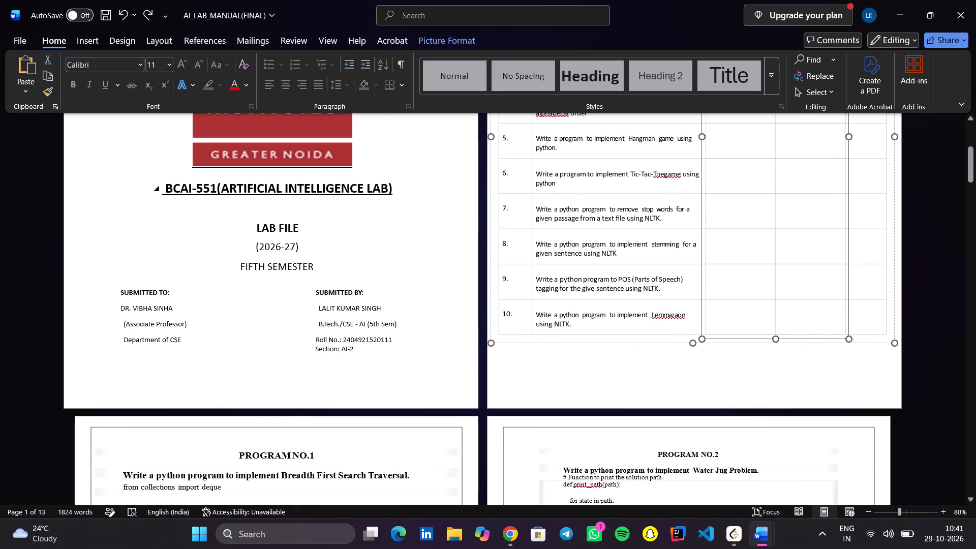
key(BackSpace)
key(BackSpace)
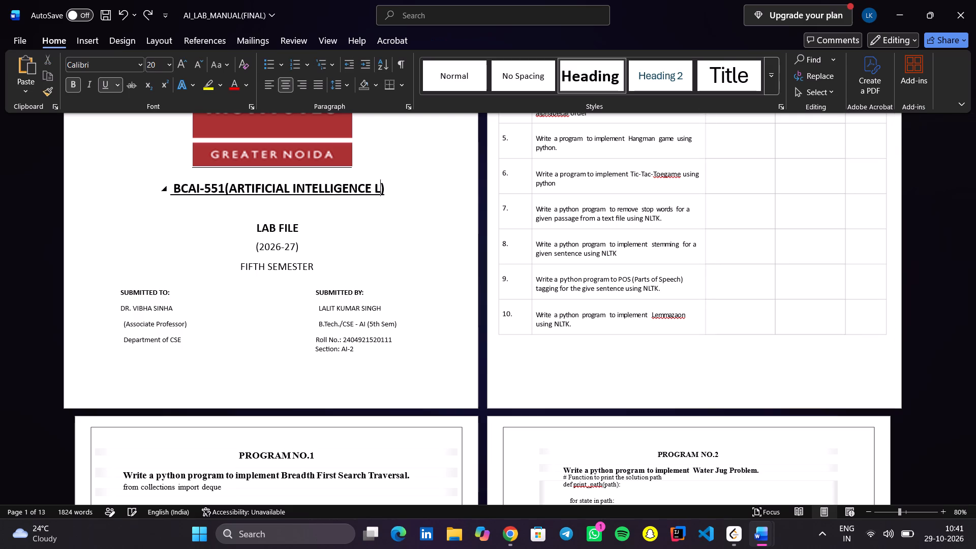
key(BackSpace)
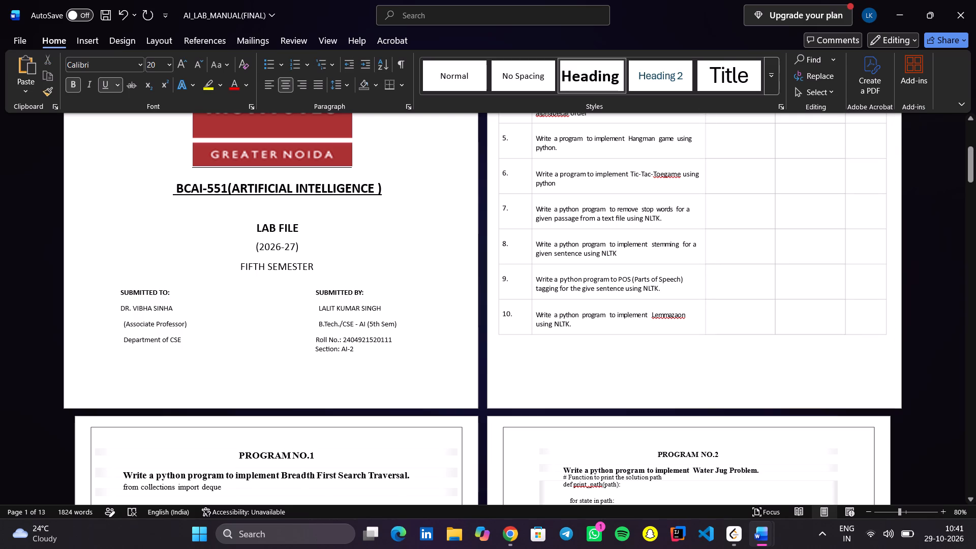
Remove the blank line between the course title and LAB FILE on the cover page.
click(245, 213)
key(BackSpace)
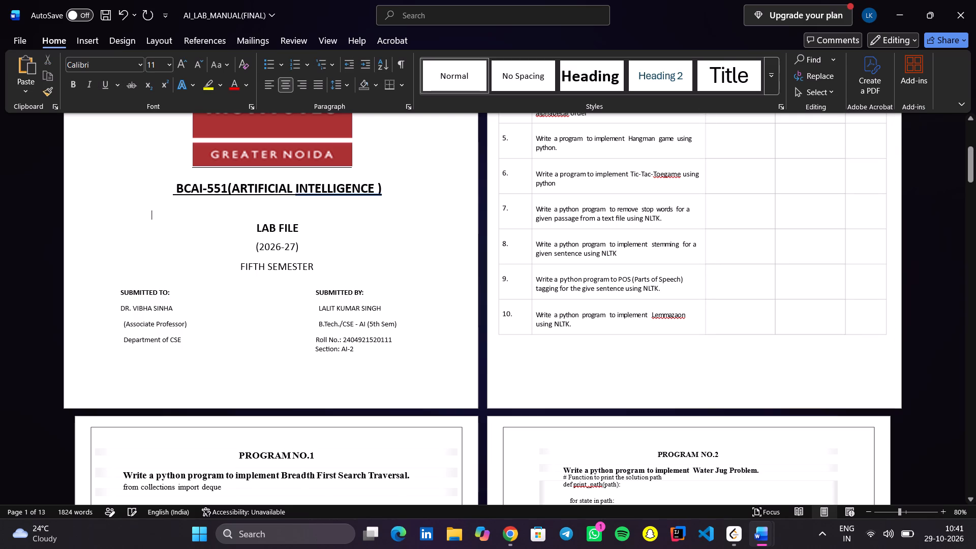
key(BackSpace)
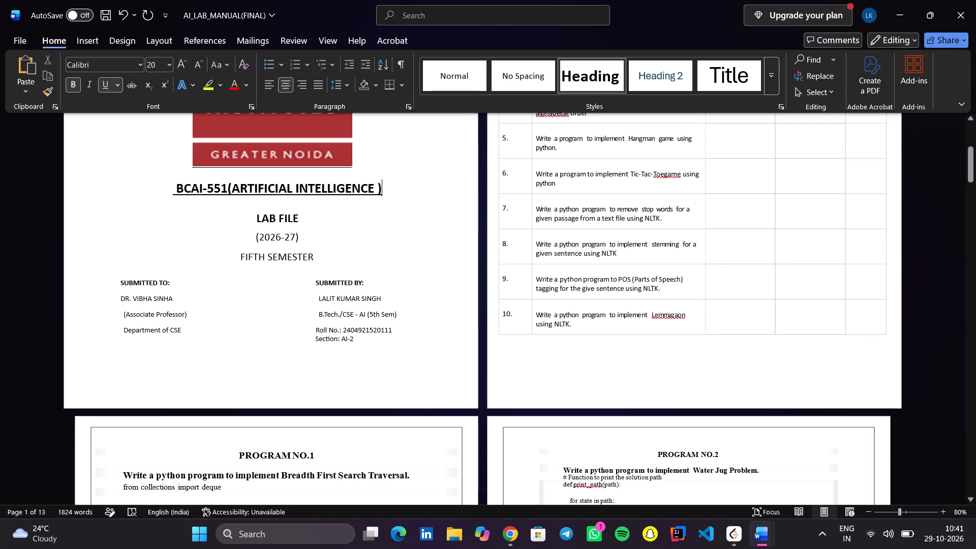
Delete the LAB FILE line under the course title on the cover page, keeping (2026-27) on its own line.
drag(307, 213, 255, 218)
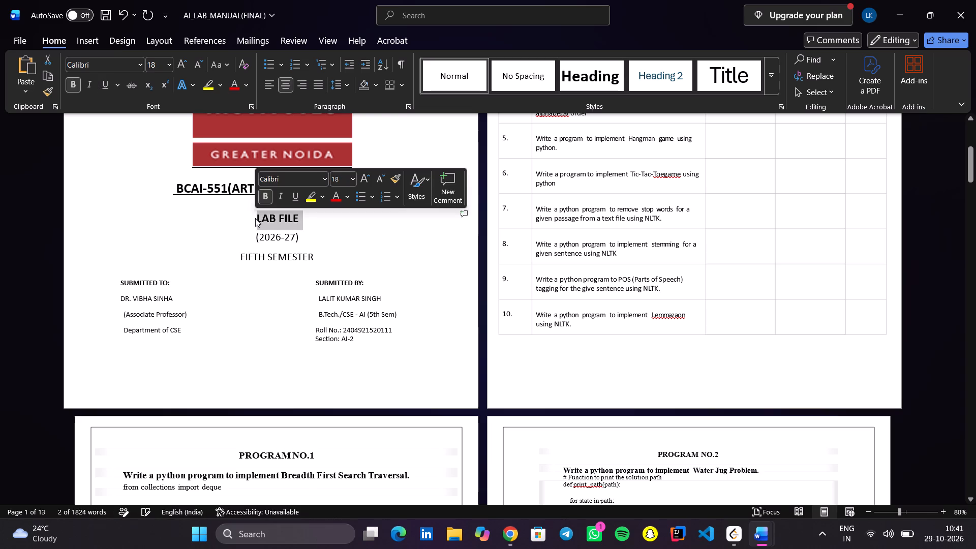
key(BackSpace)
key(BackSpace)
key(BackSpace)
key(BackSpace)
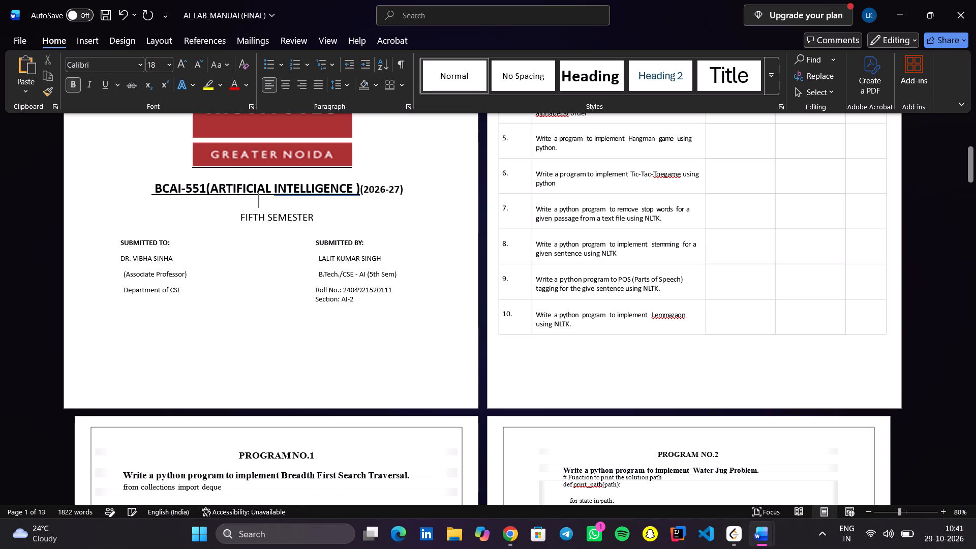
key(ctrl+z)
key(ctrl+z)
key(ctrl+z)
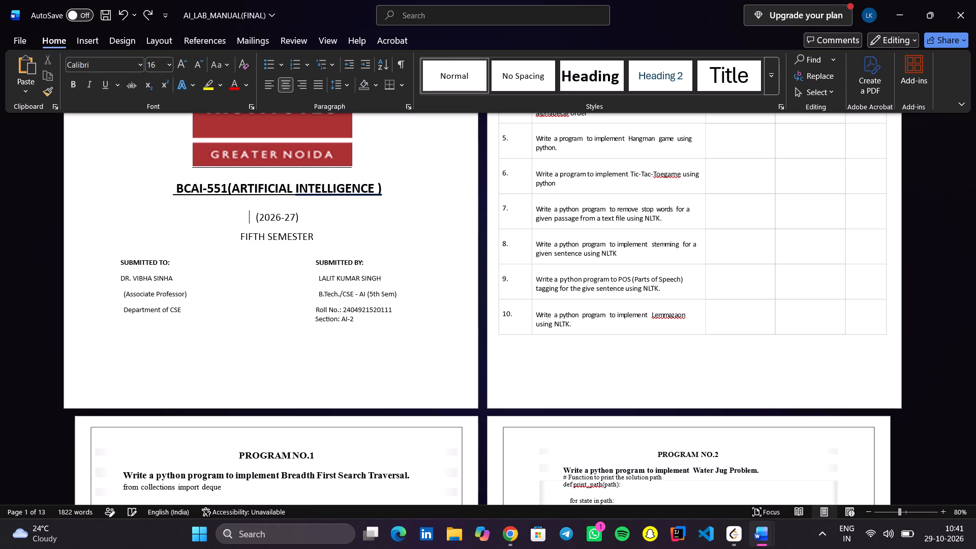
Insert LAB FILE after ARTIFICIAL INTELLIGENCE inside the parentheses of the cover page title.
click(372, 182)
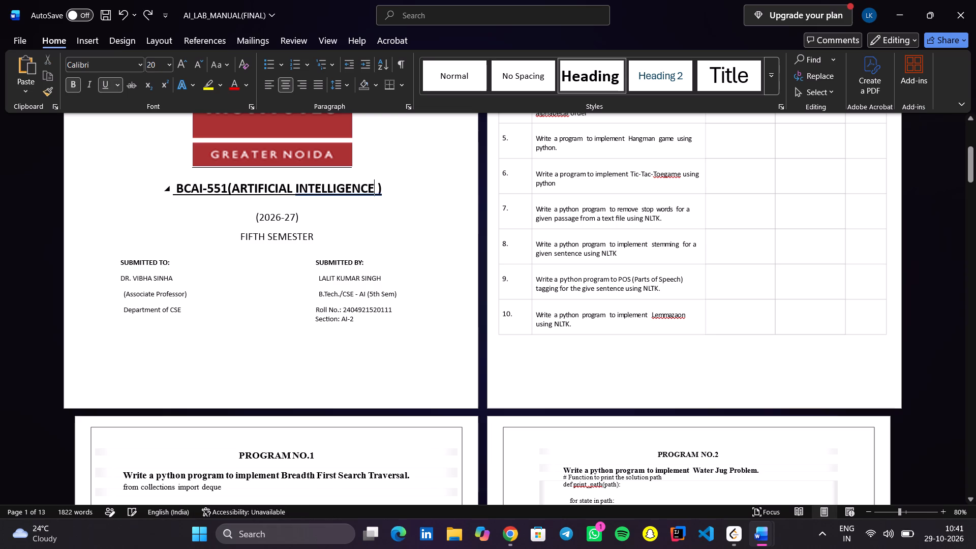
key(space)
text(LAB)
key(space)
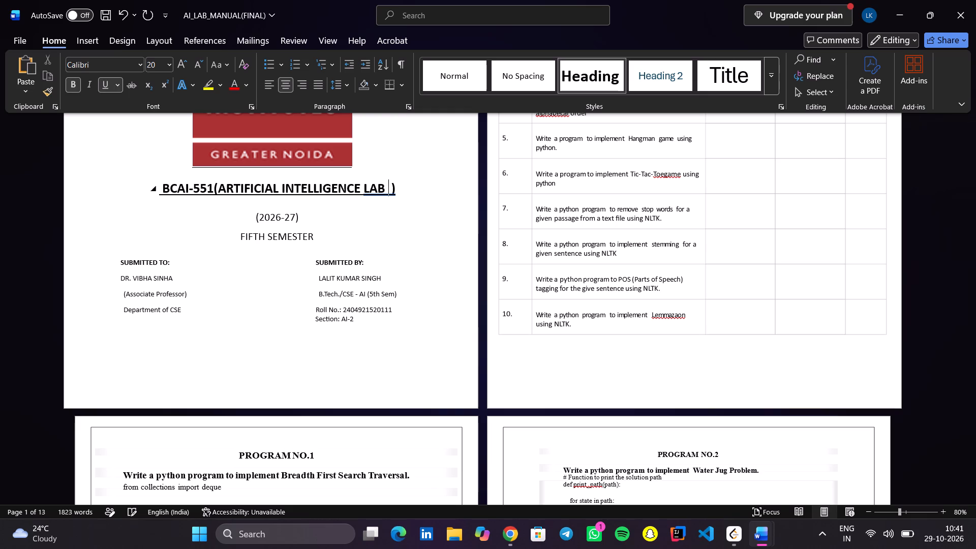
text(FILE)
Examine the edited cover page, the INDEX table and the overall layout of the lab manual pages.
ctrl+scroll(335, 199, down, 3)
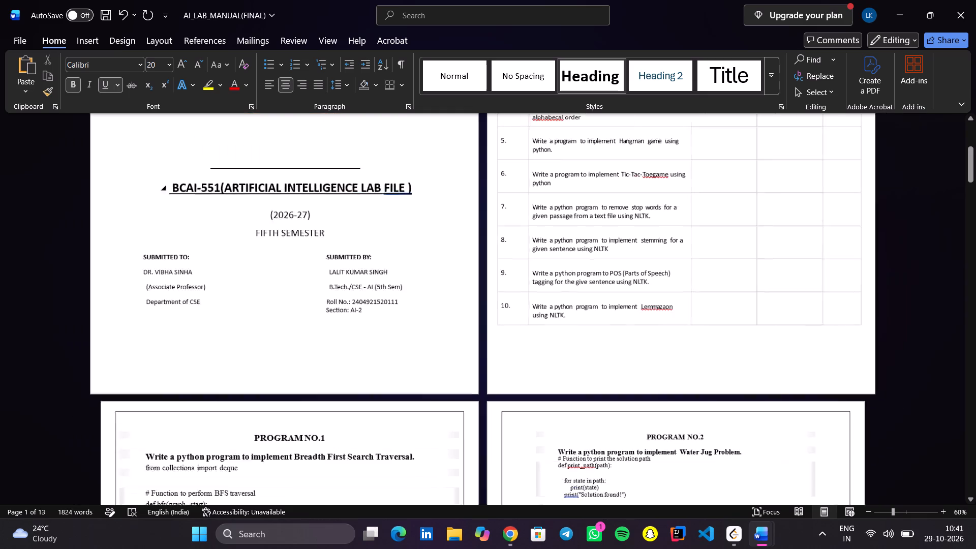
ctrl+scroll(335, 199, down, 2)
scroll(335, 199, up, 3)
scroll(428, 258, up, 10)
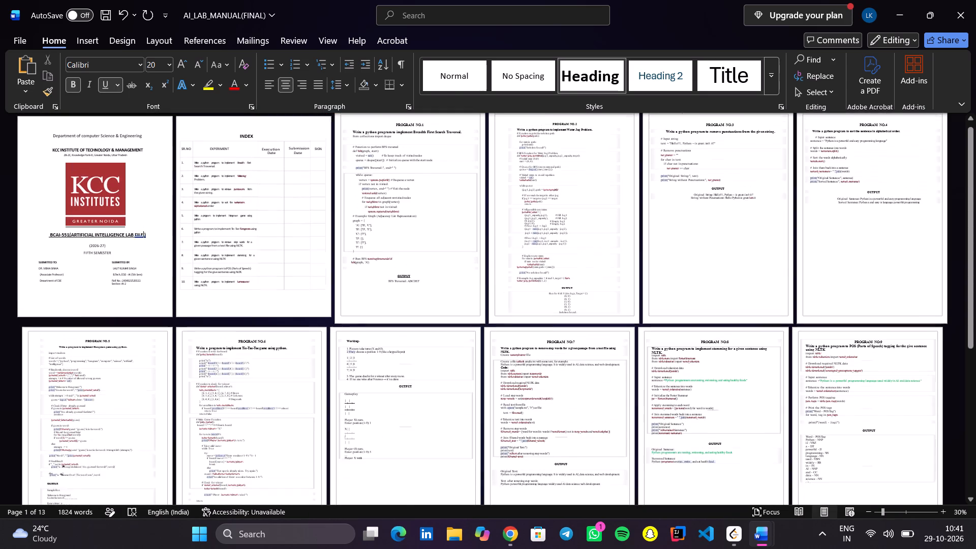
scroll(429, 259, up, 8)
ctrl+scroll(108, 266, up, 6)
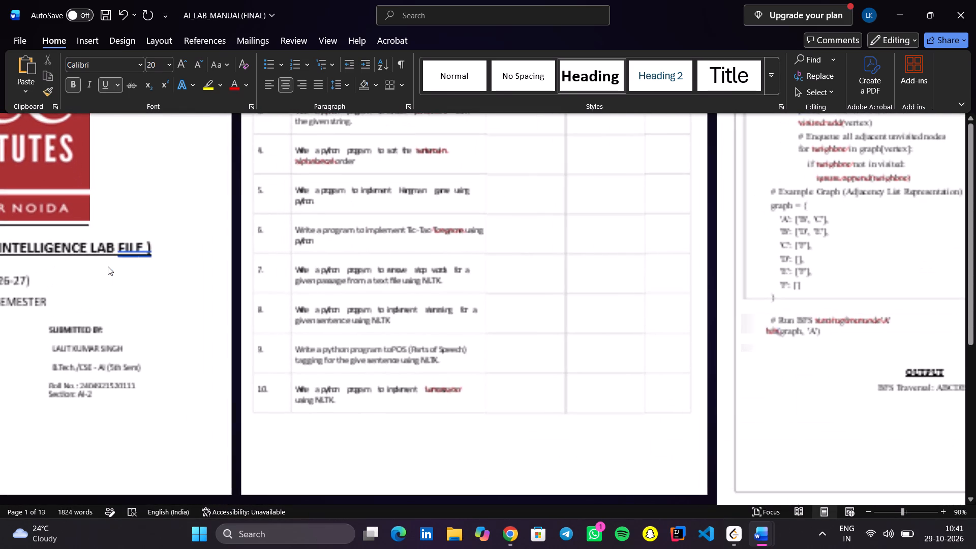
scroll(108, 266, right, 5)
scroll(214, 338, right, 2)
scroll(214, 338, up, 1)
scroll(214, 338, right, 1)
scroll(214, 338, up, 2)
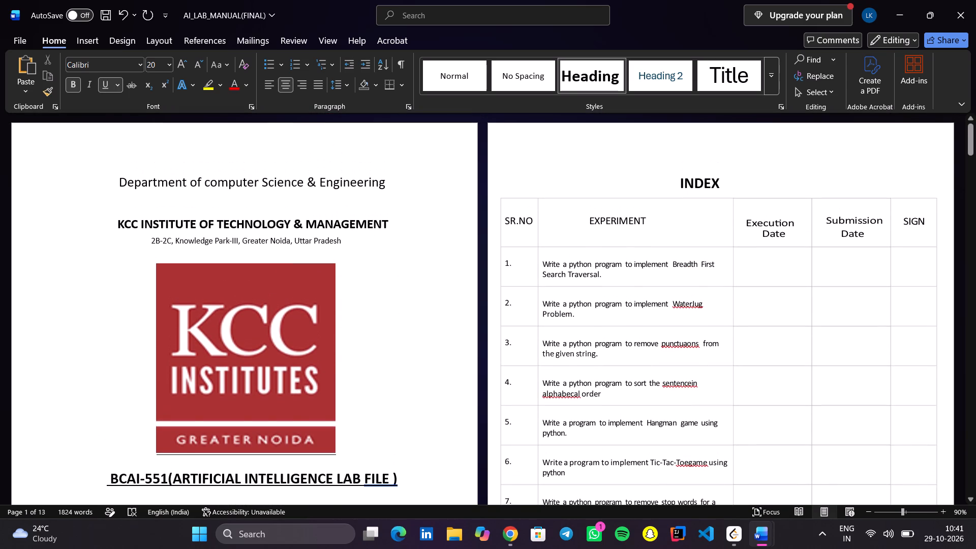
scroll(214, 338, down, 3)
scroll(214, 338, right, 1)
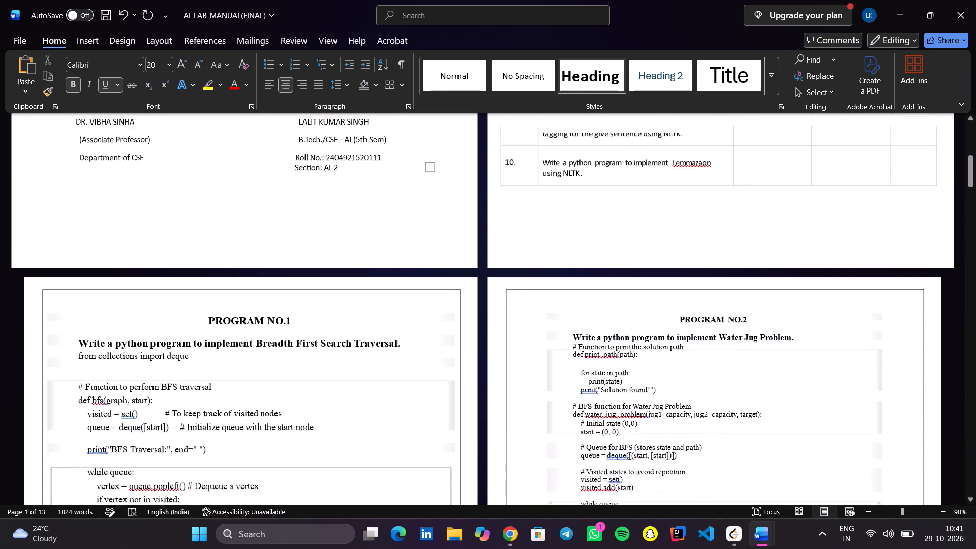
scroll(214, 338, right, 1)
scroll(214, 338, up, 2)
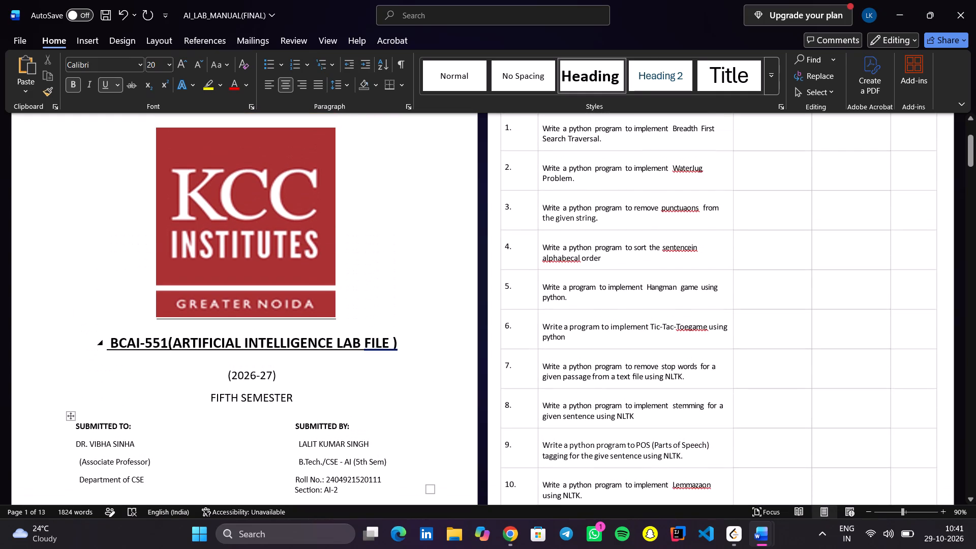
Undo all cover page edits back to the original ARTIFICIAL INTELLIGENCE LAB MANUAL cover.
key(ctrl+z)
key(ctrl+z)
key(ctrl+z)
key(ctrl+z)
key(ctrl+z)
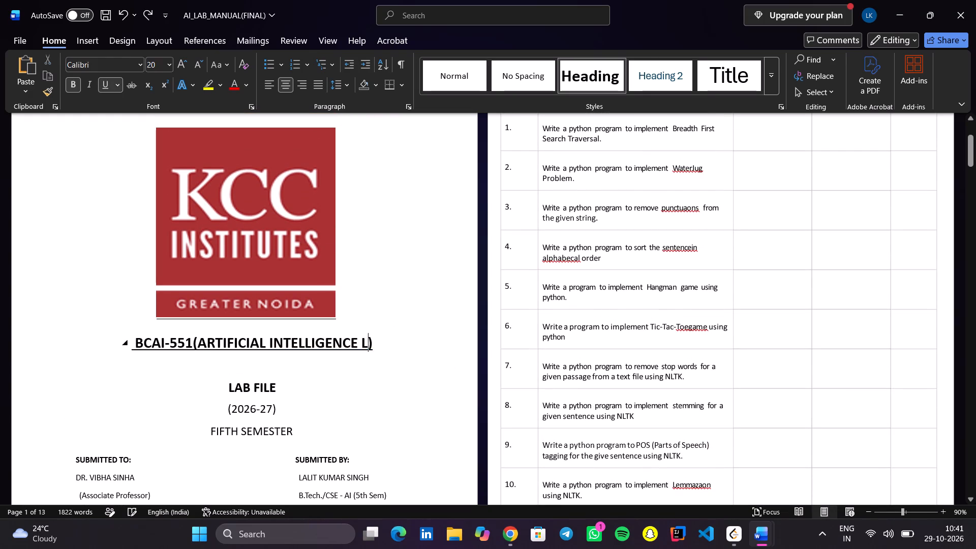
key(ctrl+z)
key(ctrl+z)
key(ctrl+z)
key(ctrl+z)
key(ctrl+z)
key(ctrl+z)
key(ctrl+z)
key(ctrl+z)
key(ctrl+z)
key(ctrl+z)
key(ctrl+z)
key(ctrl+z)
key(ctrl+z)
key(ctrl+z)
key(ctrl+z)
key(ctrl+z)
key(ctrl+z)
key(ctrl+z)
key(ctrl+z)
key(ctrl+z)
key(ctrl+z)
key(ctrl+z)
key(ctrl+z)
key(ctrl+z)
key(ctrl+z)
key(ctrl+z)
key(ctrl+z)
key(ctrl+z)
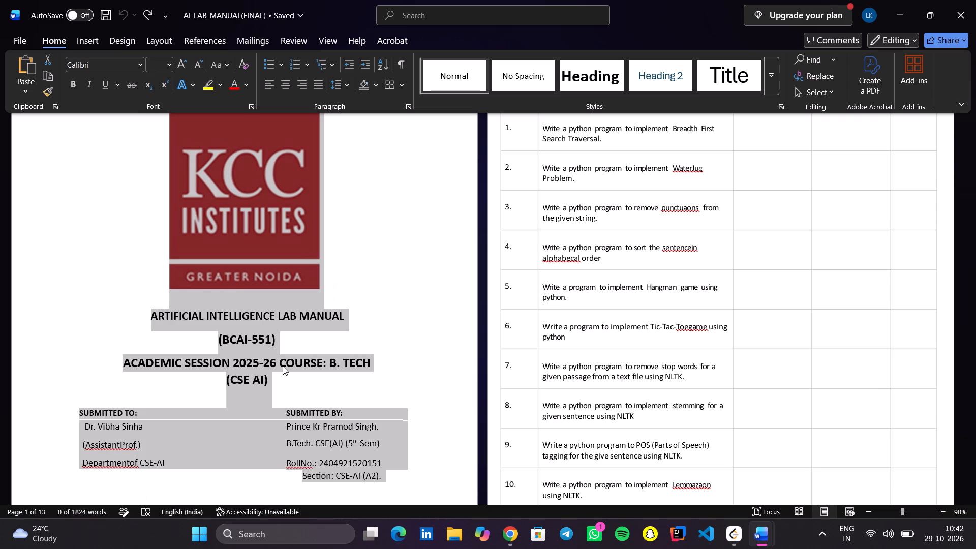
Delete the manual's entire original cover page so the document starts with the INDEX page.
ctrl+scroll(283, 366, down, 5)
scroll(438, 361, down, 3)
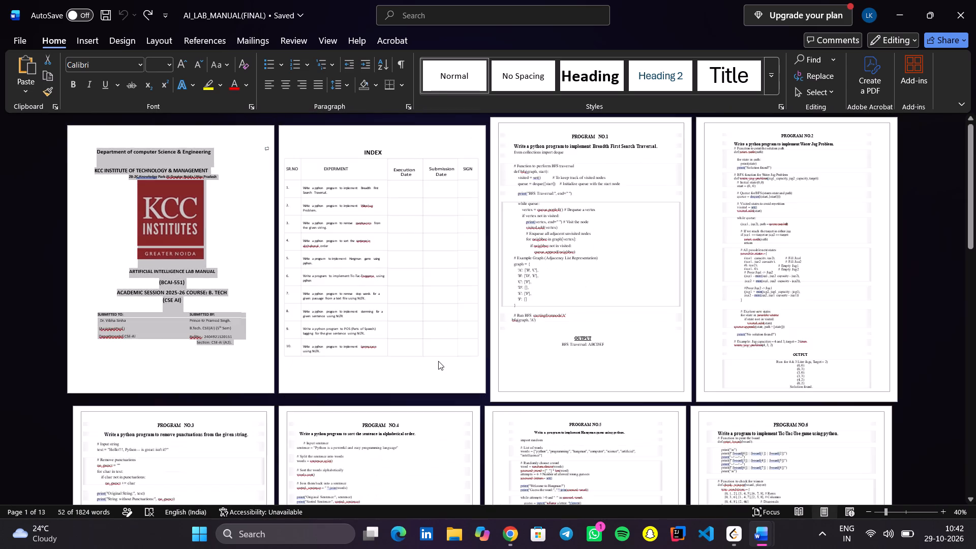
scroll(438, 361, down, 4)
scroll(438, 361, up, 2)
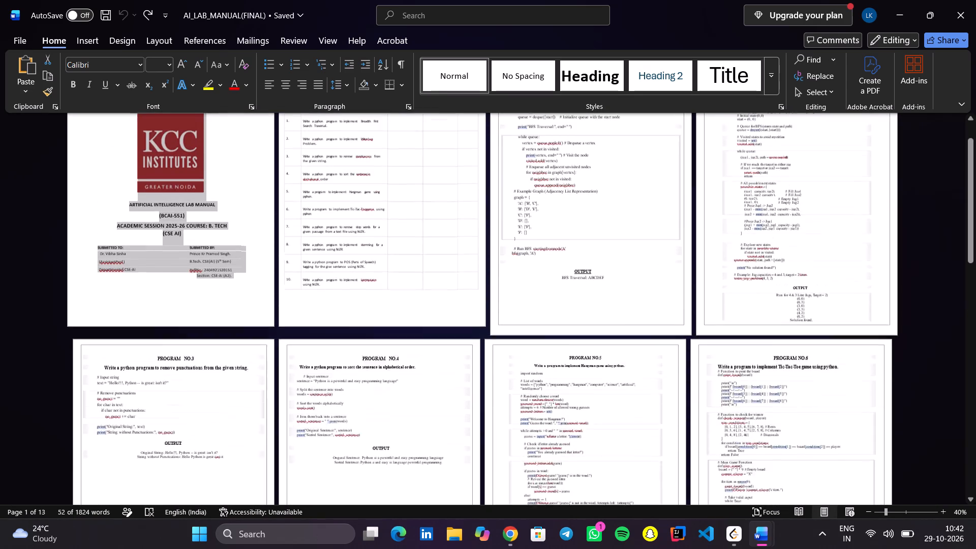
drag(242, 315, 88, 147)
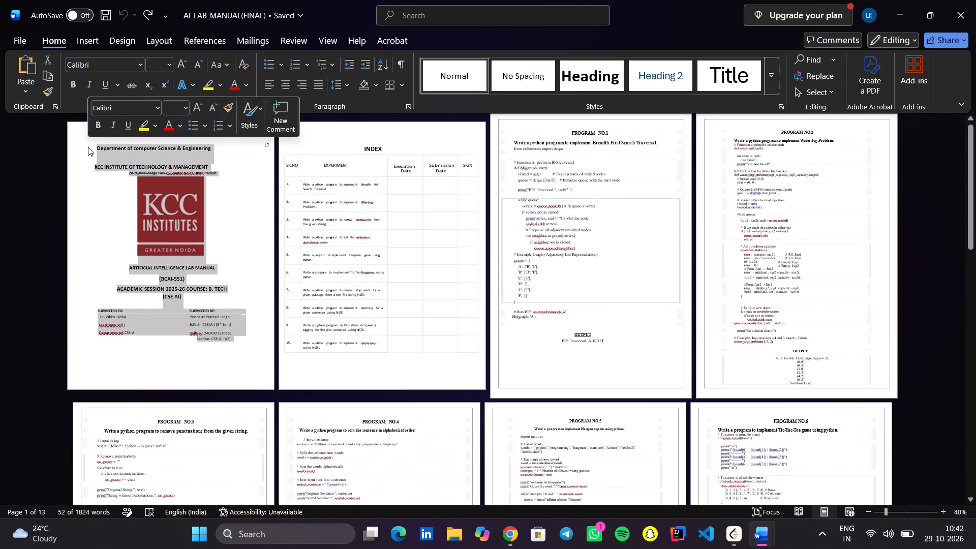
key(BackSpace)
key(BackSpace)
right_click(88, 147)
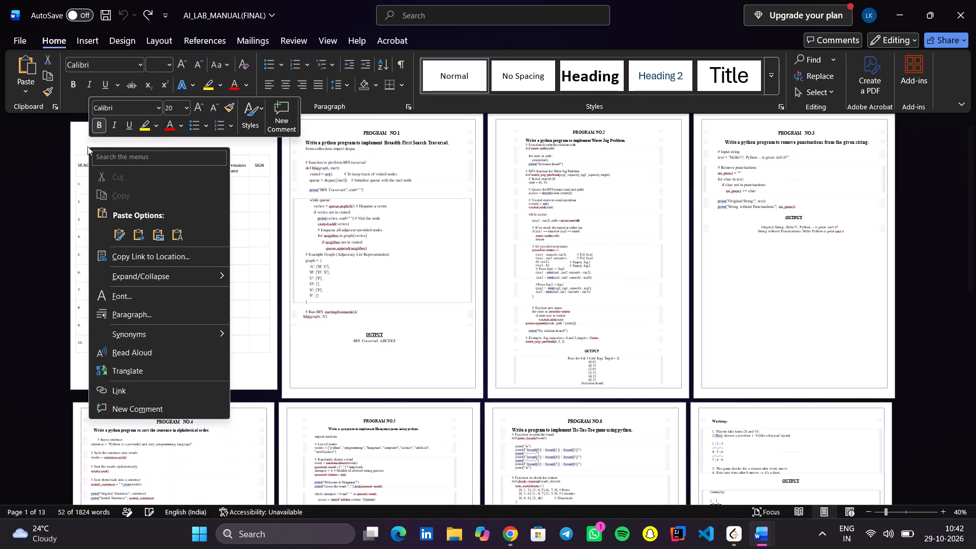
click(79, 134)
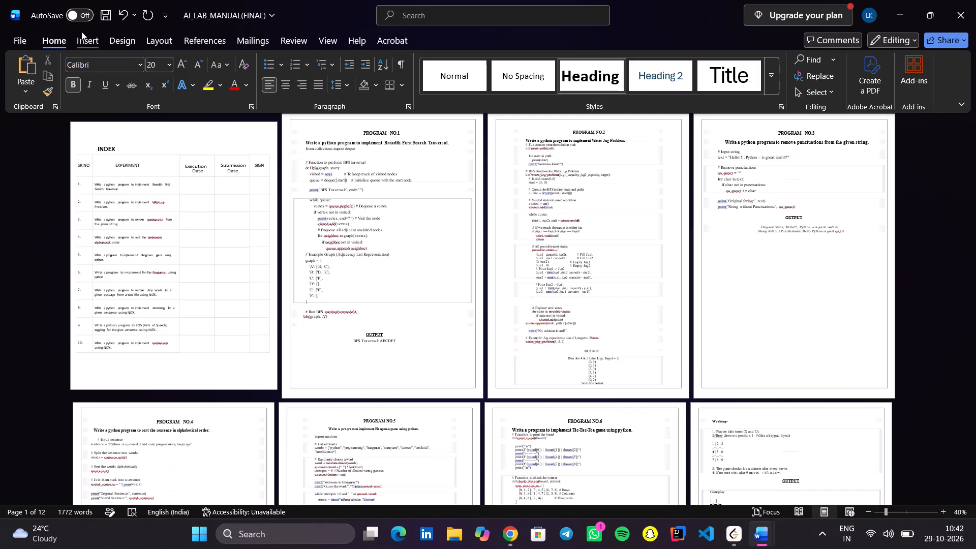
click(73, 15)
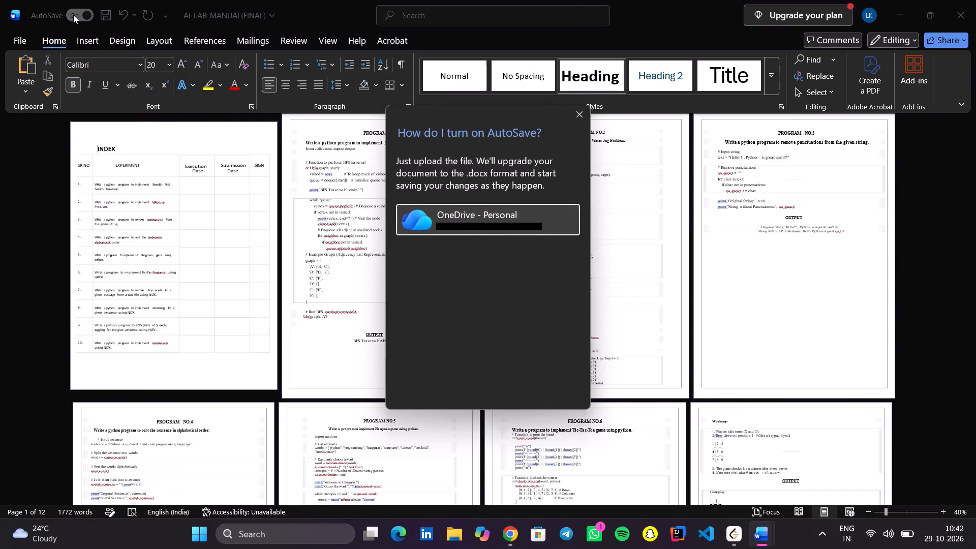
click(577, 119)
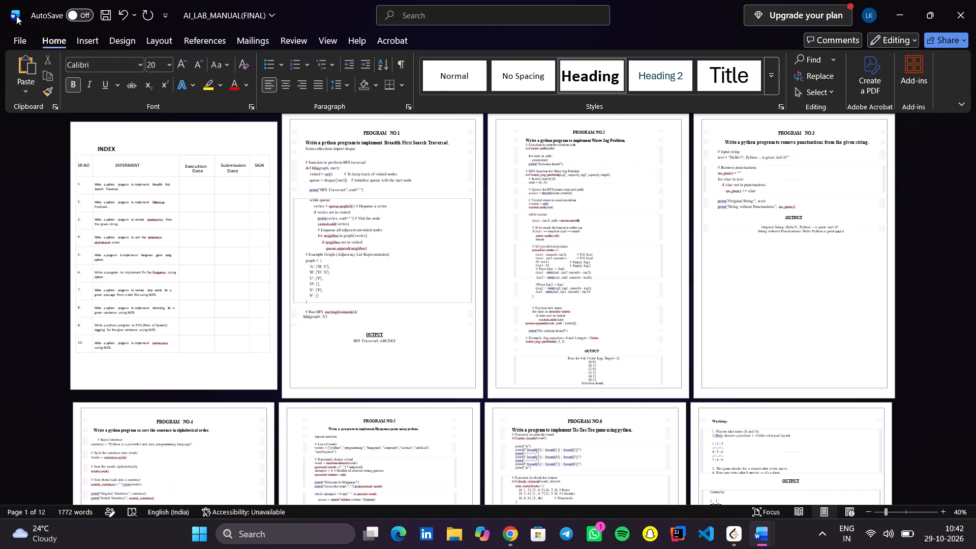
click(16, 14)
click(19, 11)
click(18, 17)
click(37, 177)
Save the manual as a Word Document named AI_LAB_MANUAL(FINAL) on New Volume (D:).
click(24, 36)
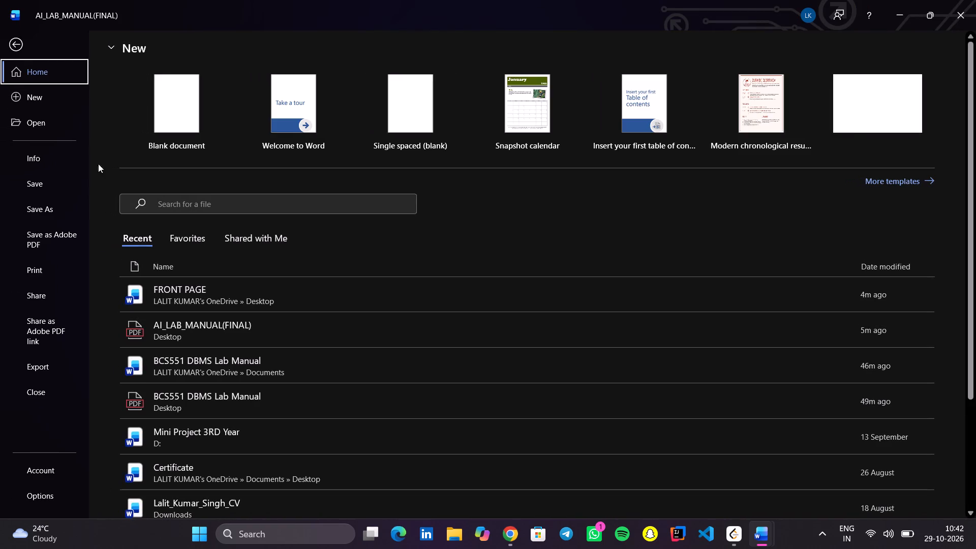
click(59, 188)
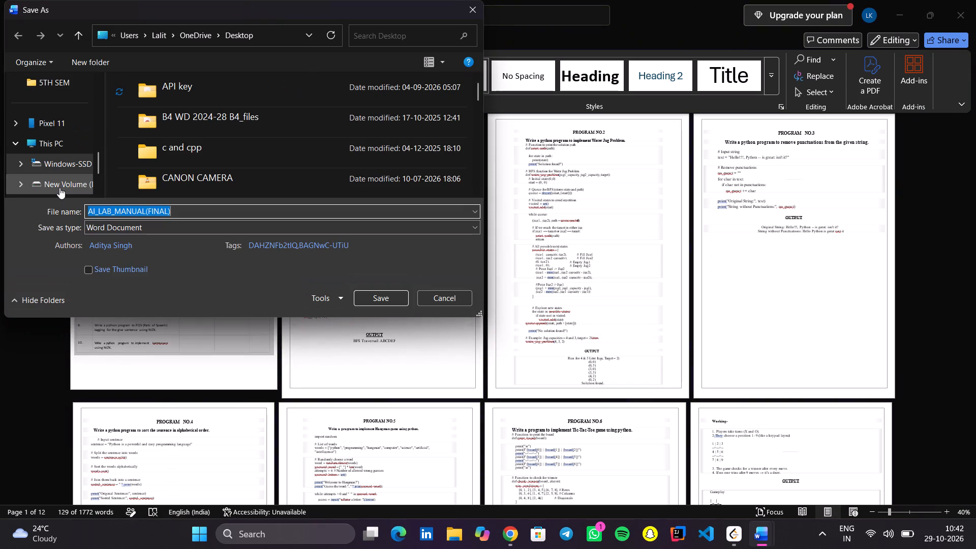
click(184, 209)
click(184, 209)
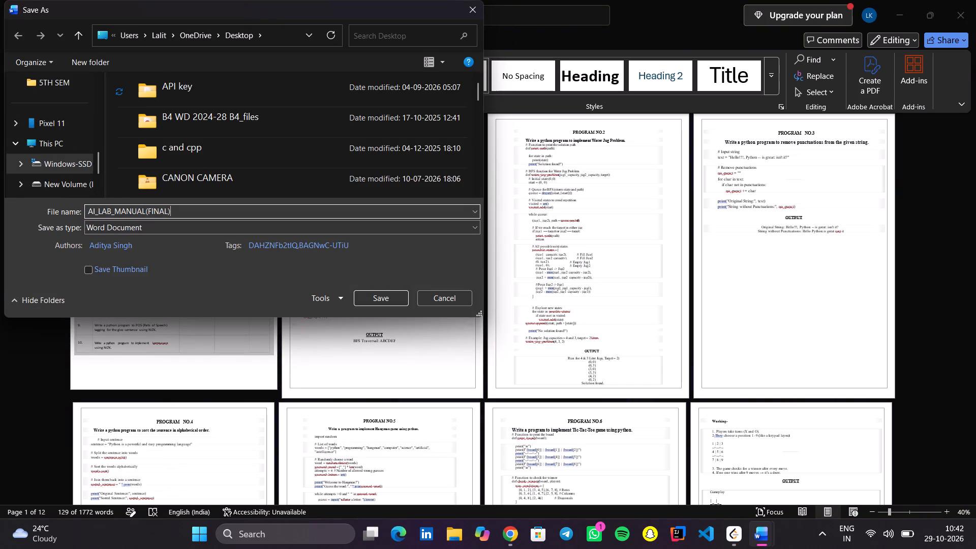
scroll(70, 132, down, 1)
click(68, 133)
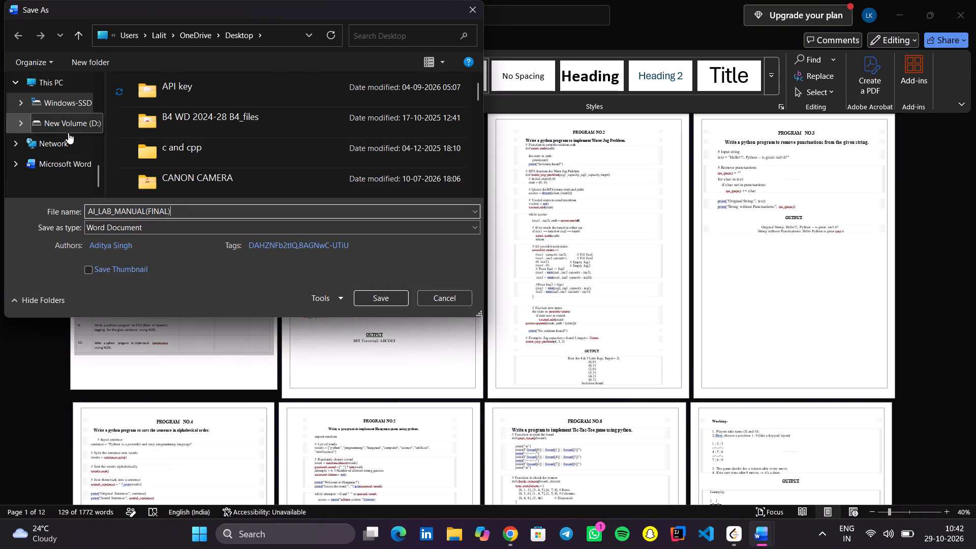
scroll(395, 172, down, 2)
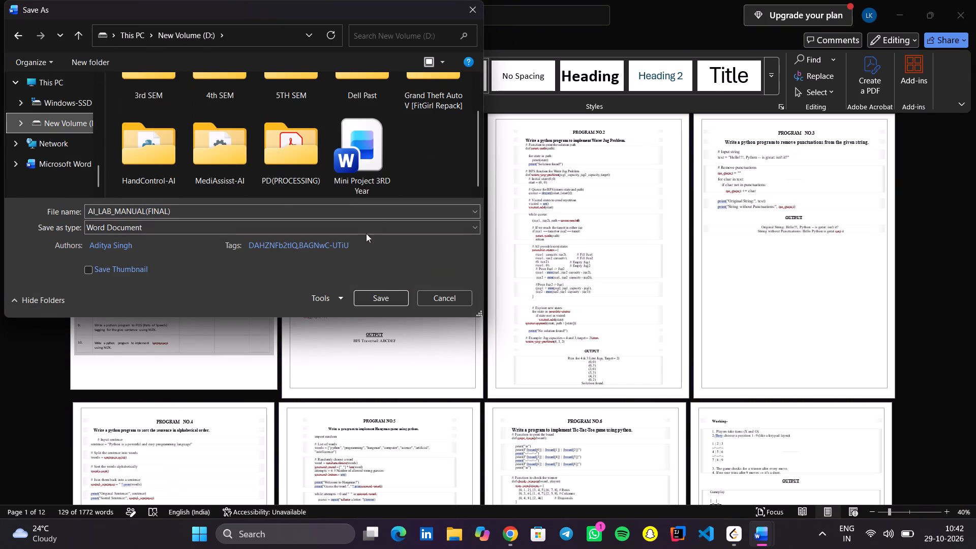
click(367, 296)
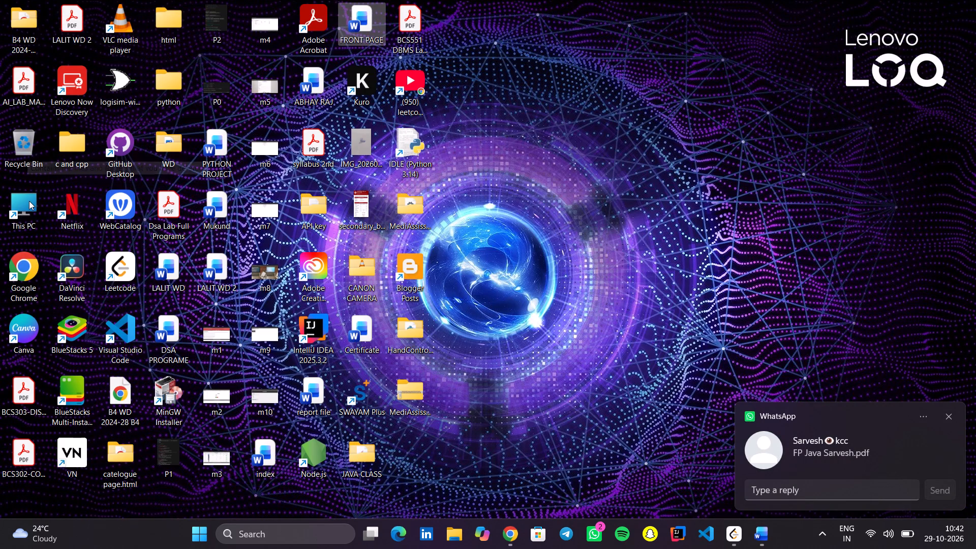
Switch to File Explorer and copy the AI_LAB_MANUAL(FINAL) Word file from New Volume (D:).
double_click(29, 201)
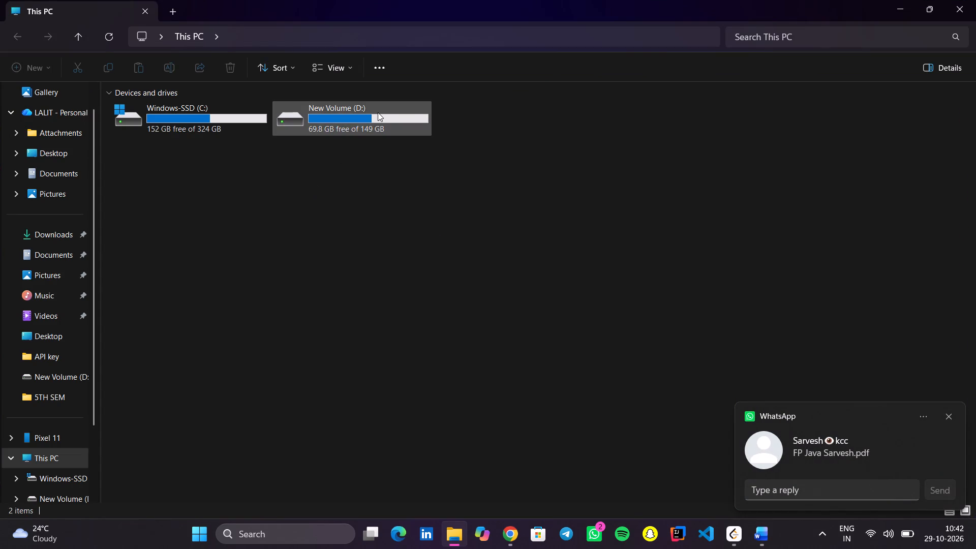
double_click(378, 112)
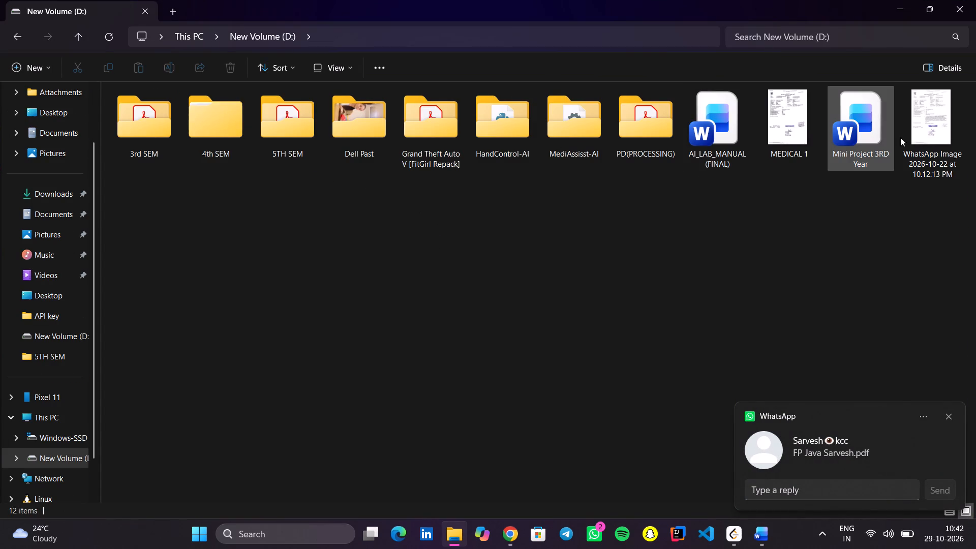
right_click(749, 129)
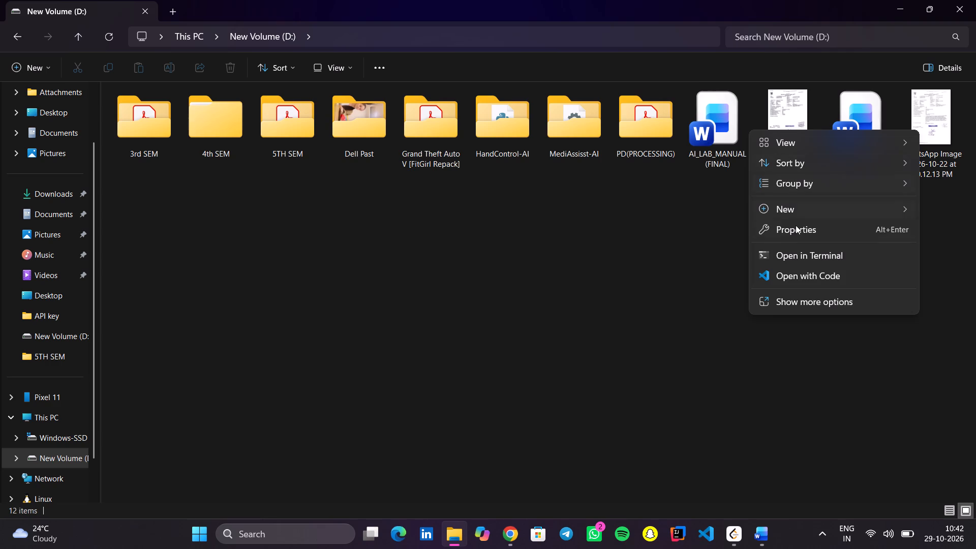
right_click(710, 128)
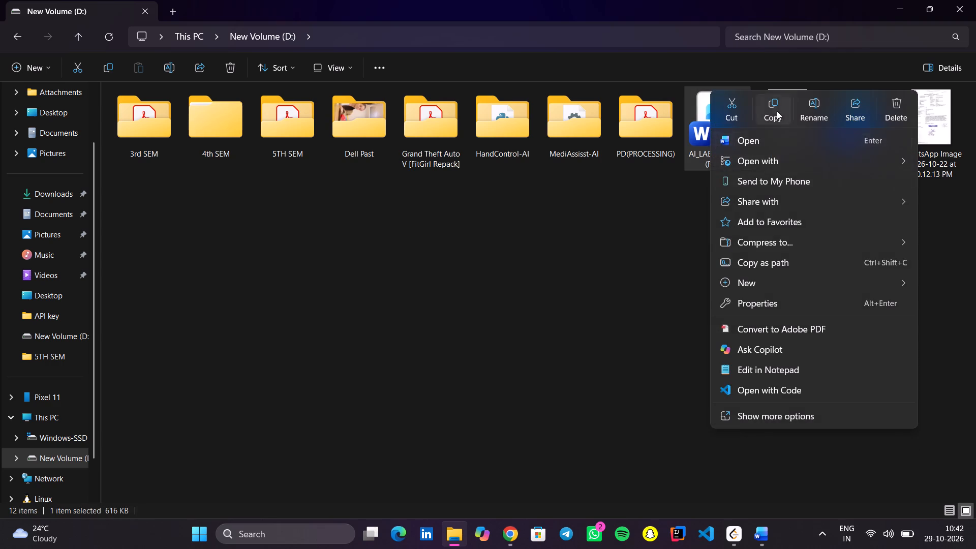
click(776, 110)
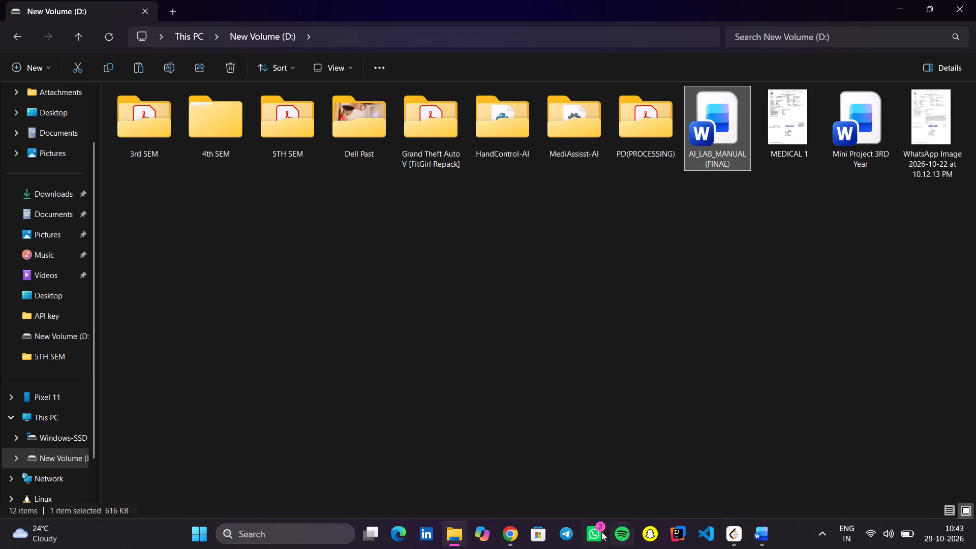
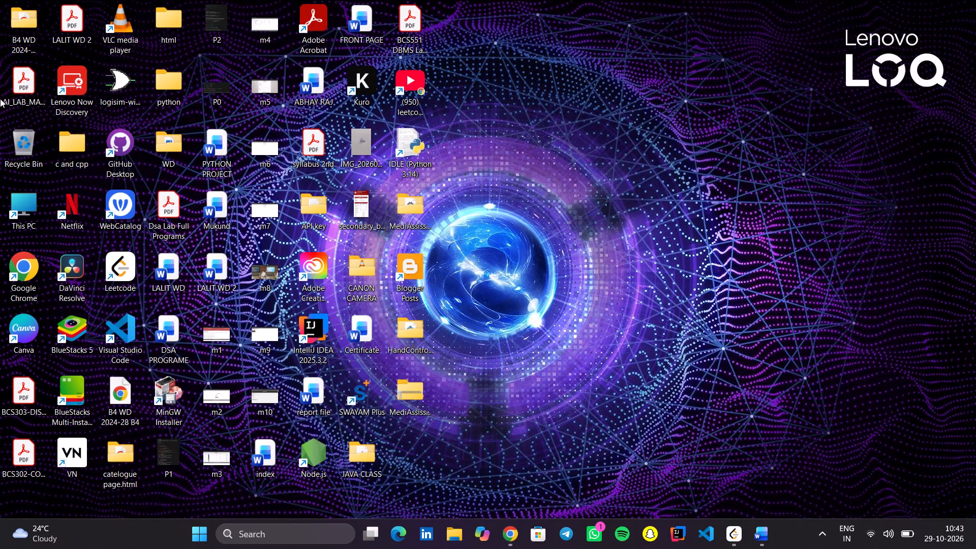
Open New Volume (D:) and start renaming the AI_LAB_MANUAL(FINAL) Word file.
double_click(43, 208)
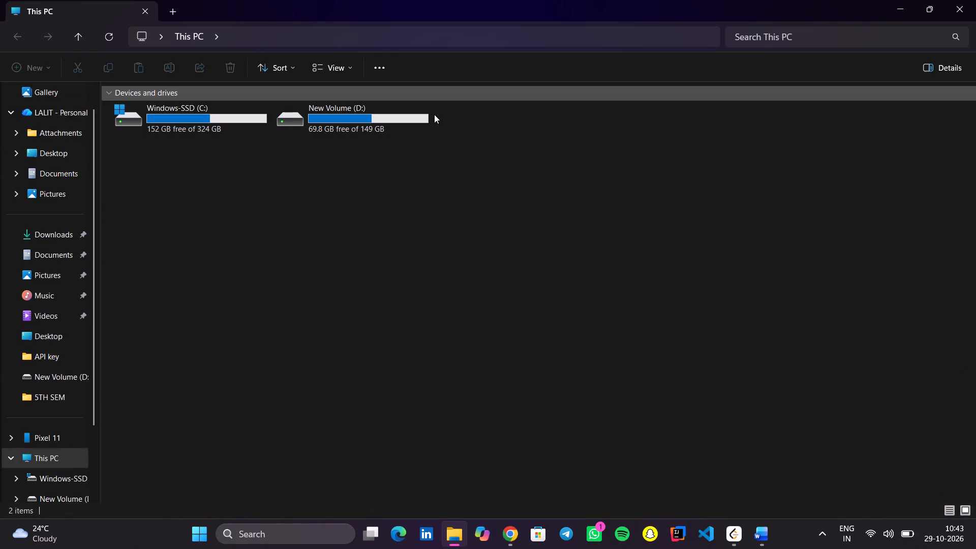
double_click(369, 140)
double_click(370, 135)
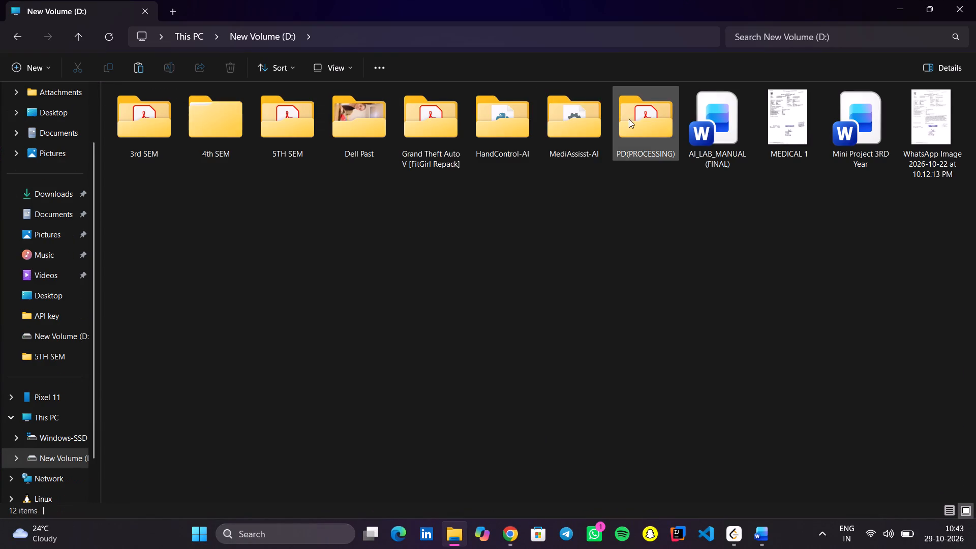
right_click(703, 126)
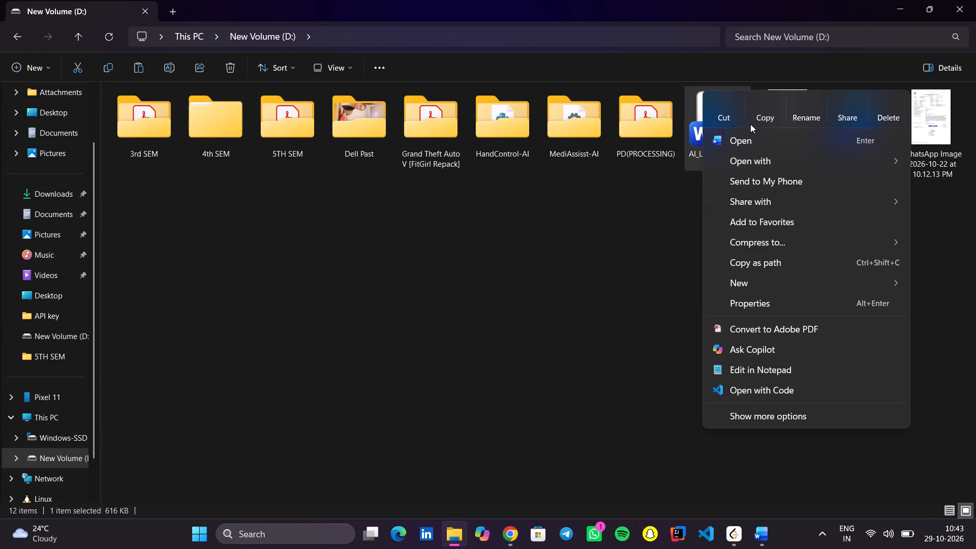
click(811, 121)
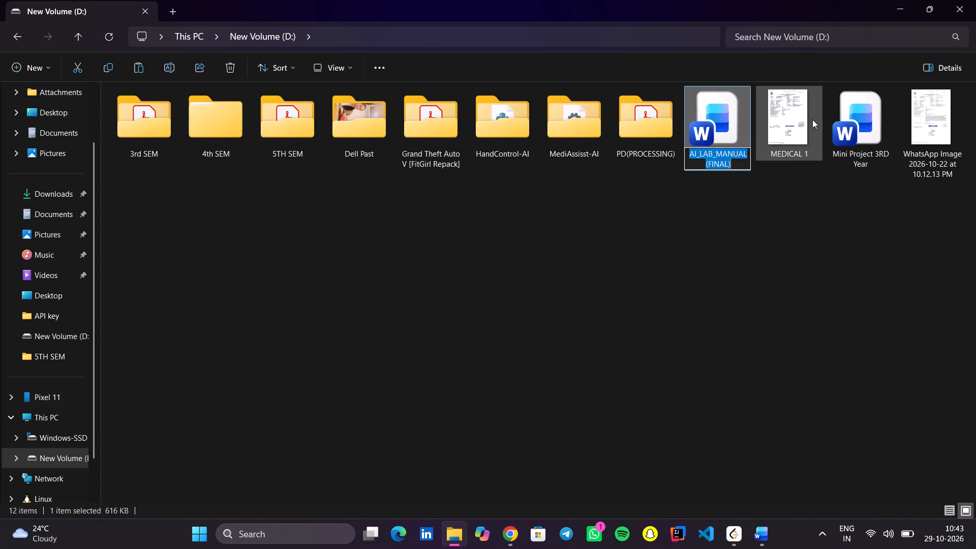
Change the default app for .docx files to Adobe Acrobat through the AI_LAB_MANUAL(FINAL) file's properties and apply it.
right_click(722, 126)
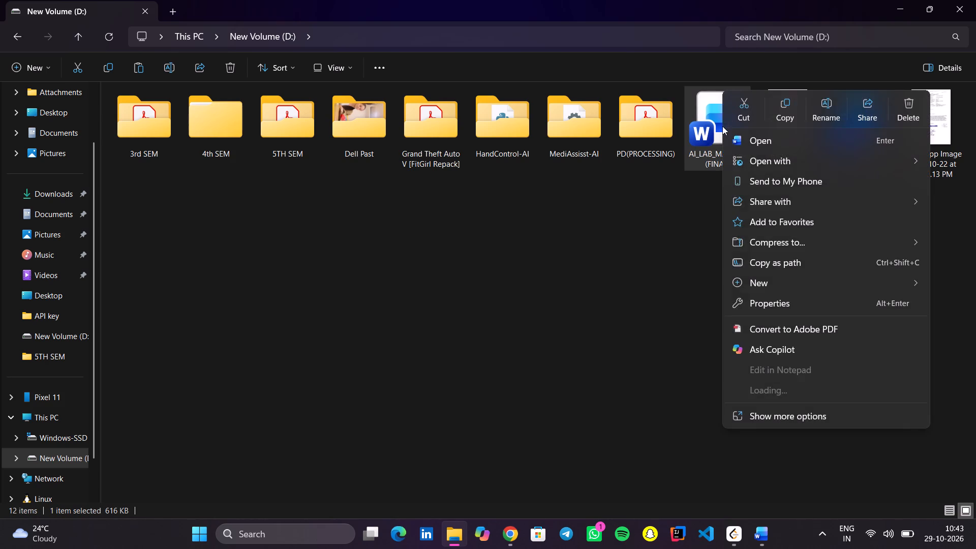
click(826, 408)
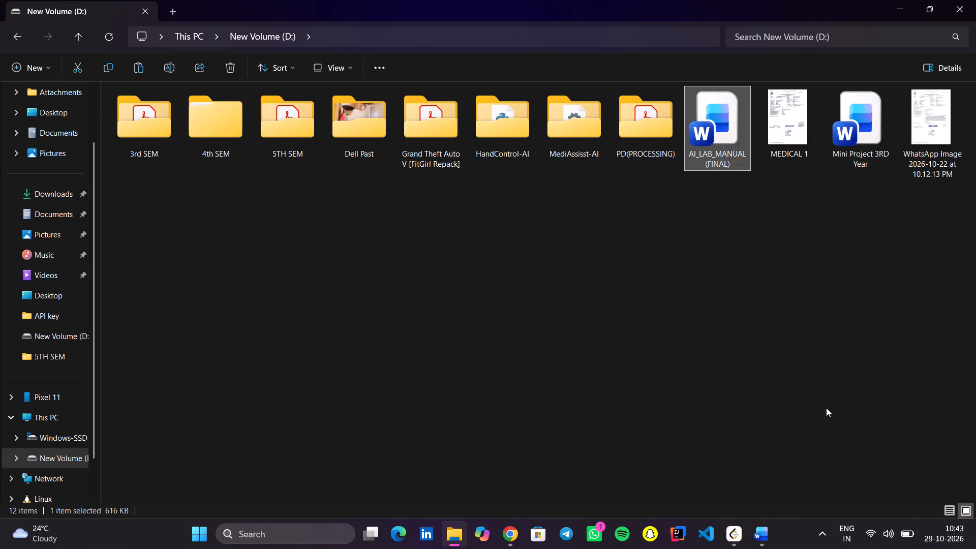
scroll(801, 347, down, 3)
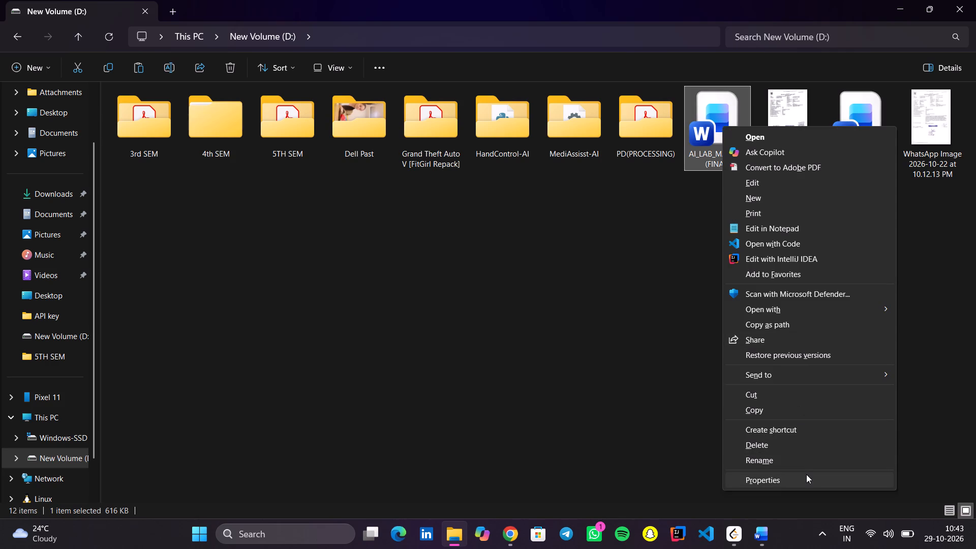
click(806, 474)
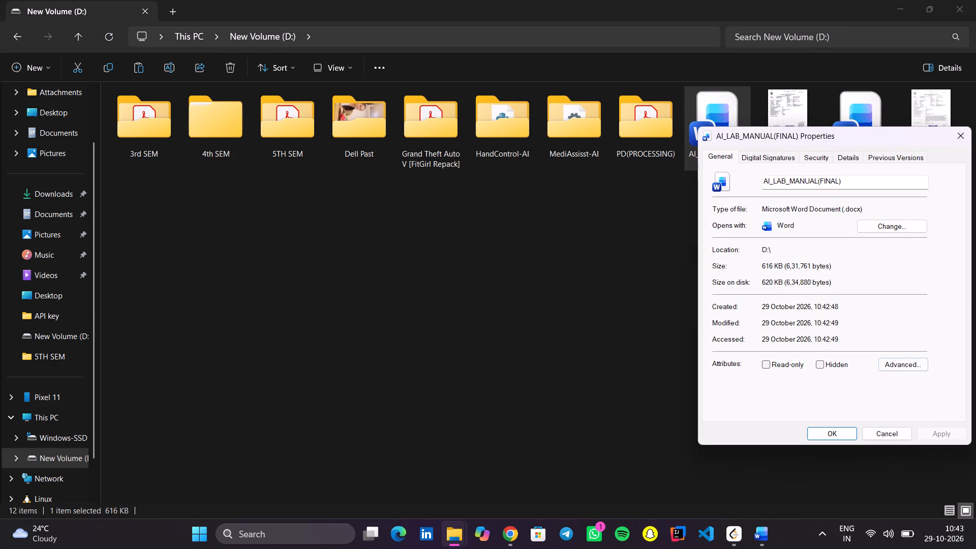
click(898, 226)
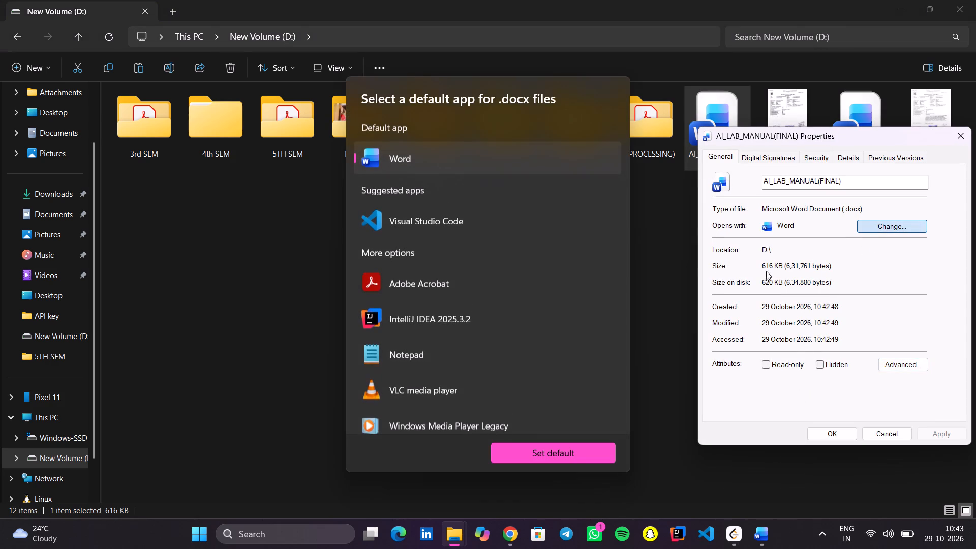
scroll(469, 290, down, 5)
scroll(469, 290, up, 1)
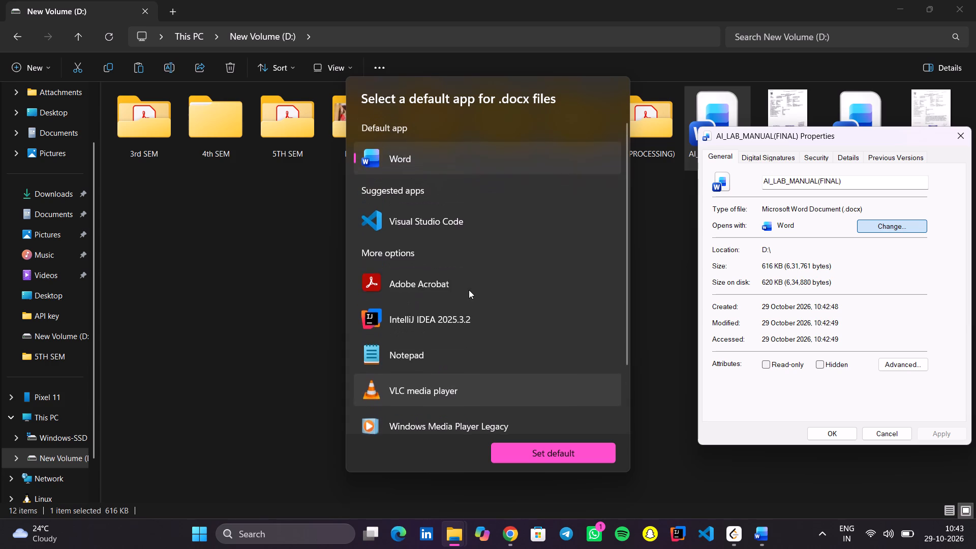
scroll(469, 290, up, 1)
scroll(469, 290, down, 4)
click(463, 211)
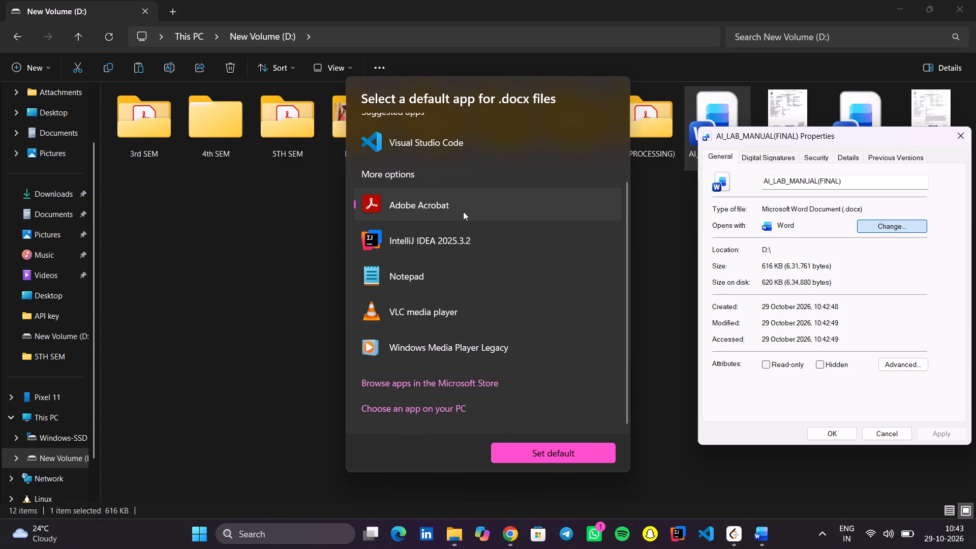
click(560, 454)
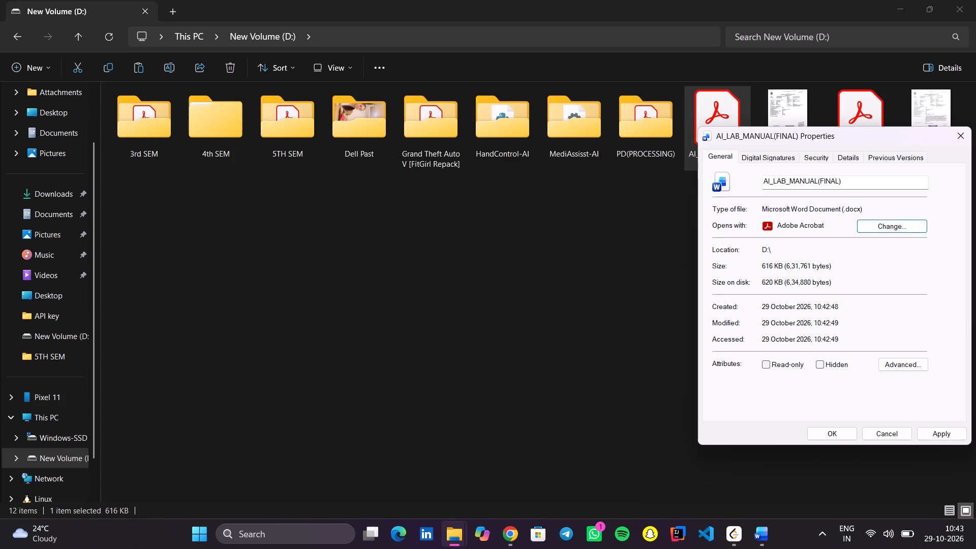
click(931, 430)
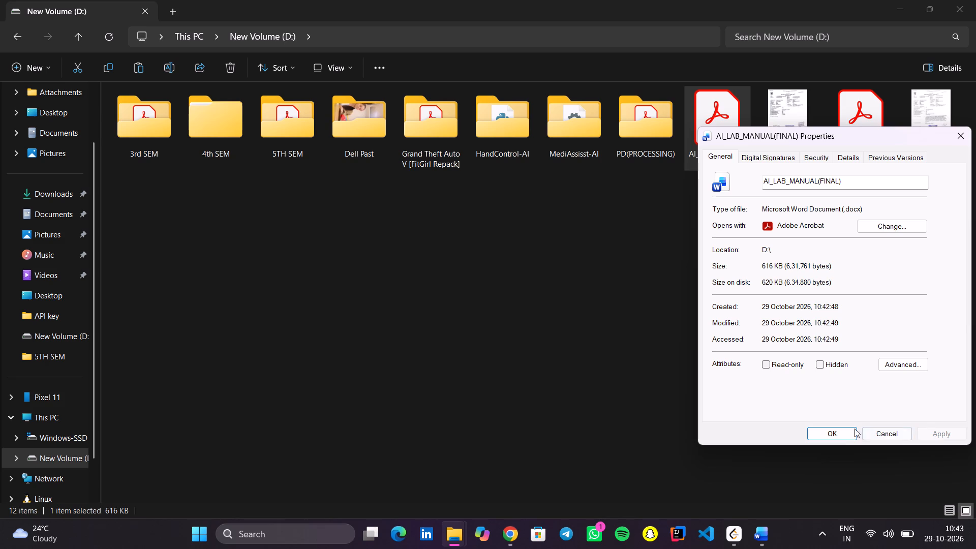
click(837, 437)
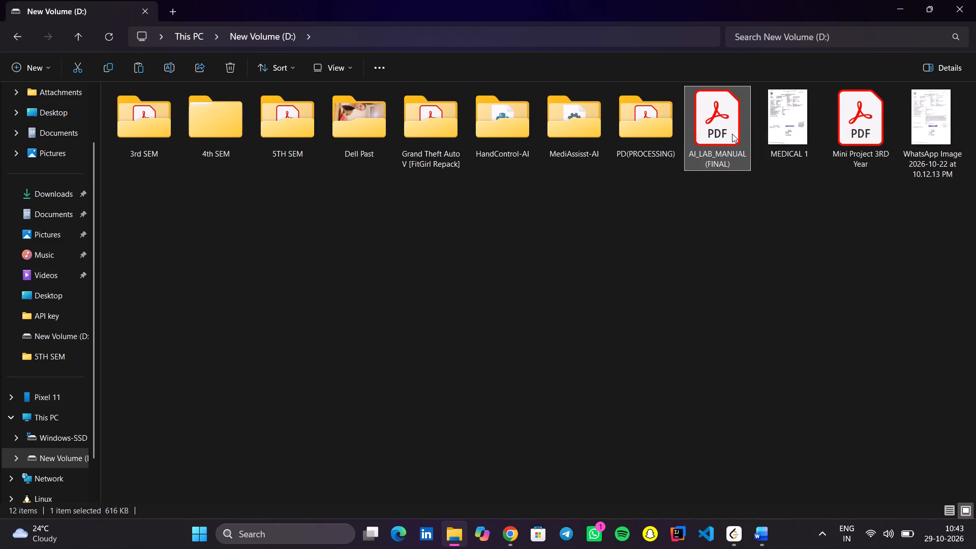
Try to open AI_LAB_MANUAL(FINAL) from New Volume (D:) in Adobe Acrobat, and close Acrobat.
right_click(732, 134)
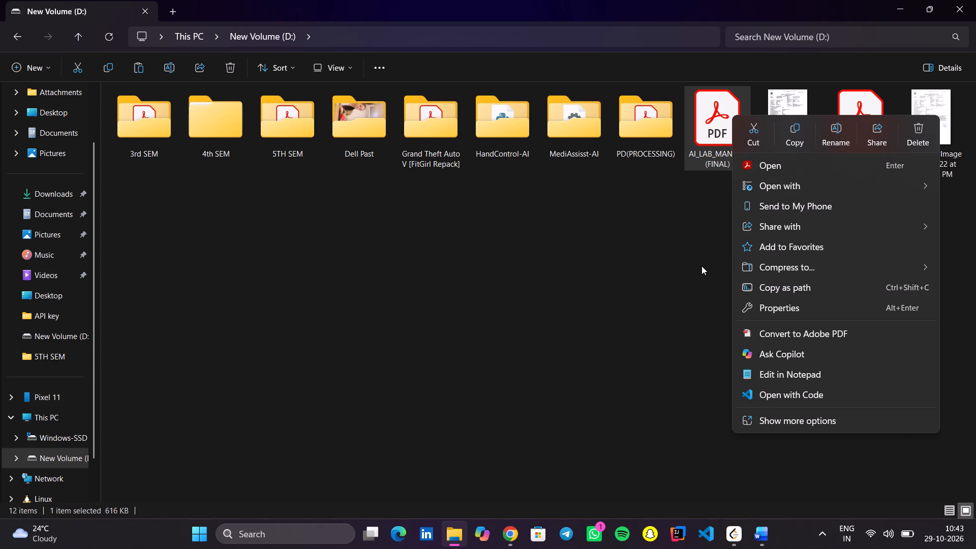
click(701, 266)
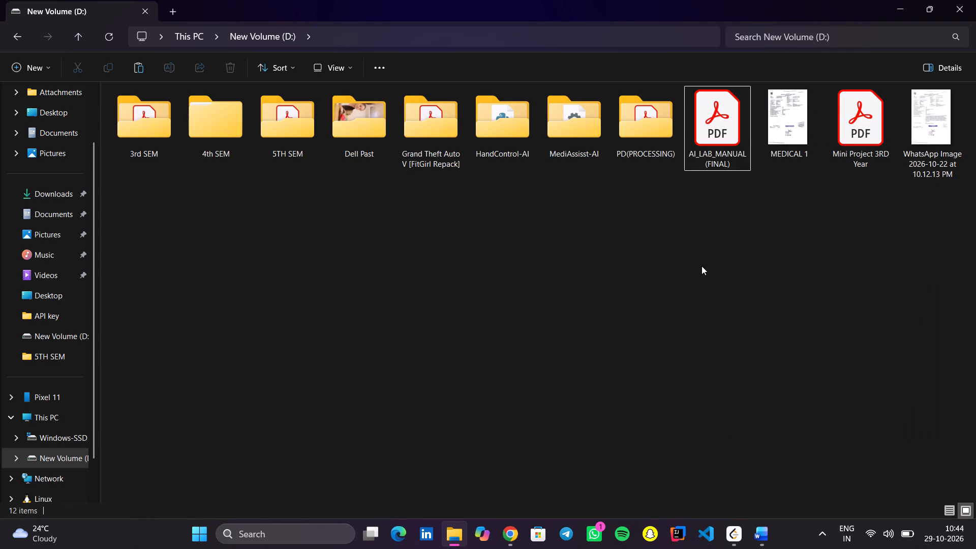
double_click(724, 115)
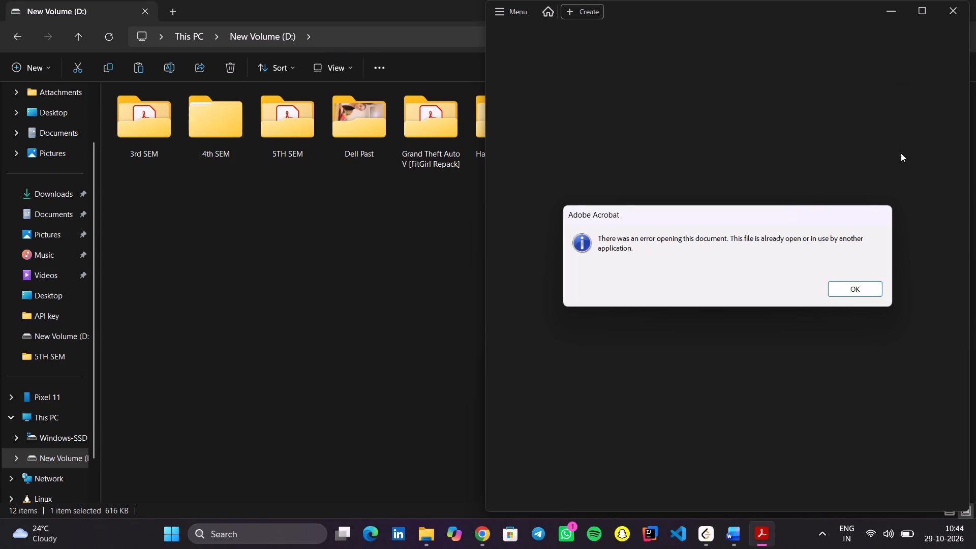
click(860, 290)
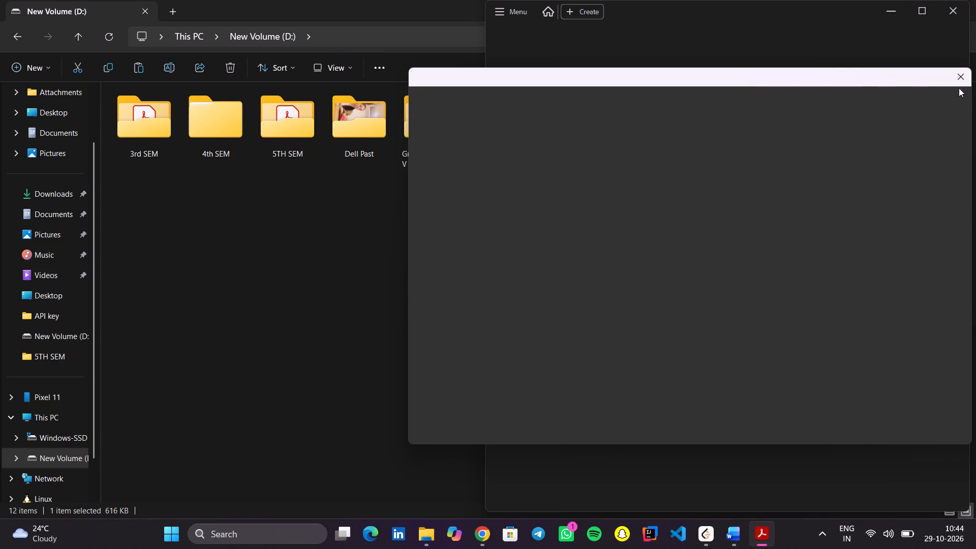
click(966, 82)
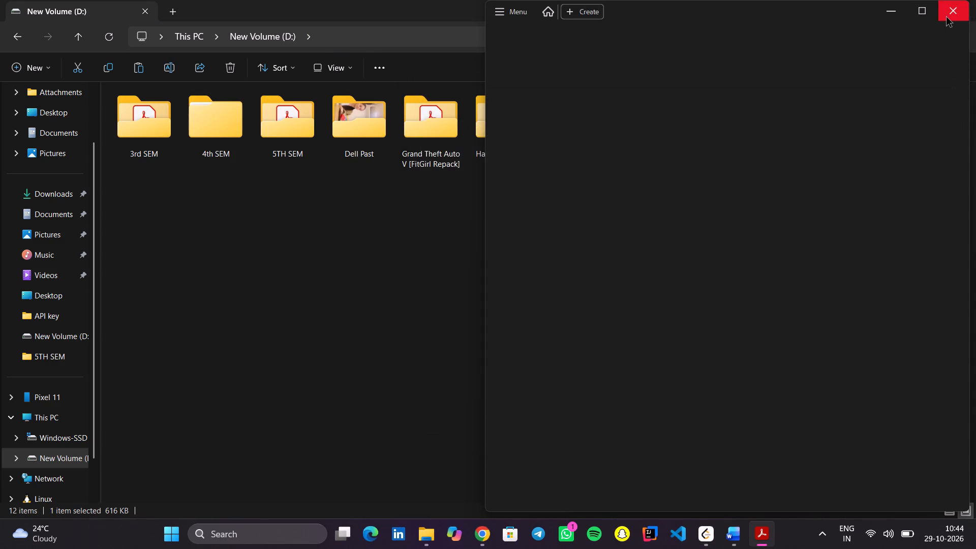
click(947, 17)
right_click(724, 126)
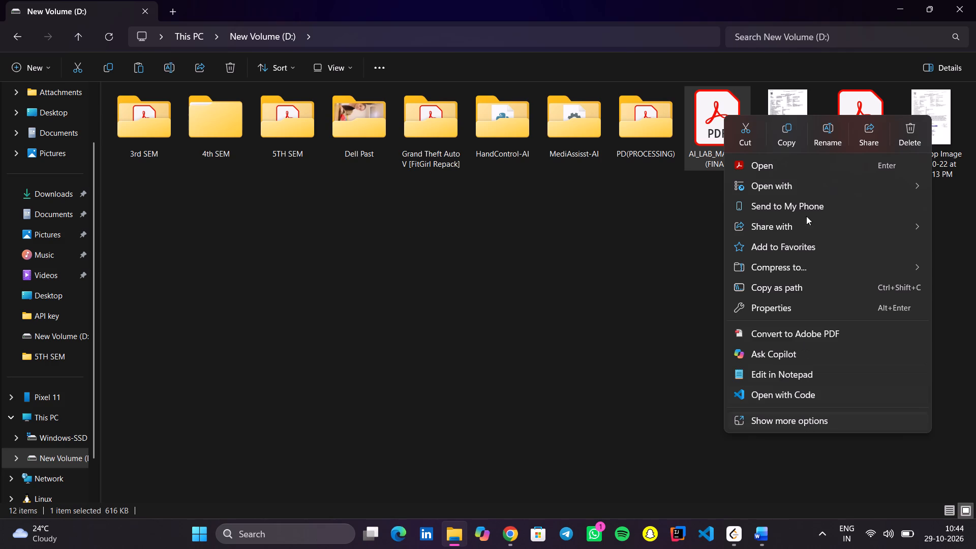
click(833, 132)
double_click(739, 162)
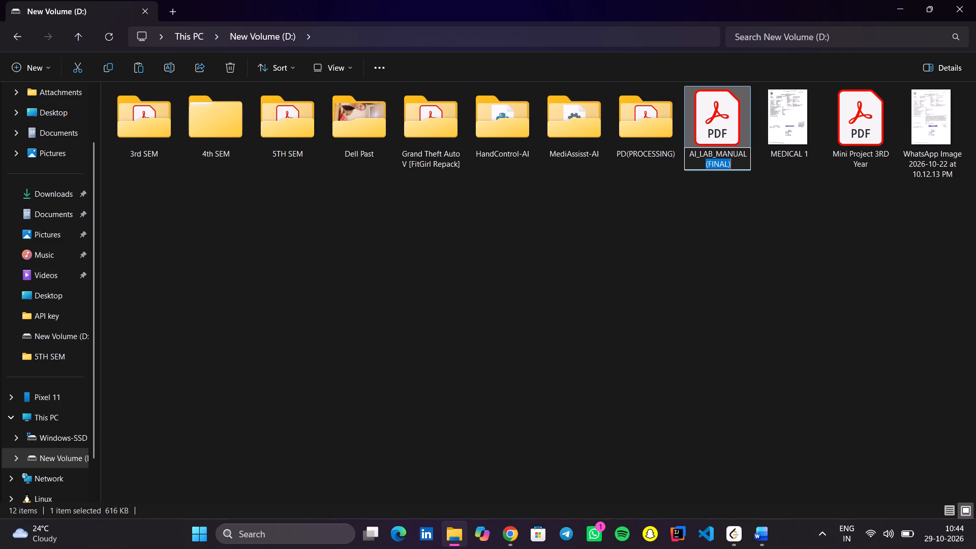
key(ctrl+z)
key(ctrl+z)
From the AI_LAB_MANUAL(FINAL) file's properties, set Word as the default app for .docx files and apply it.
right_click(729, 137)
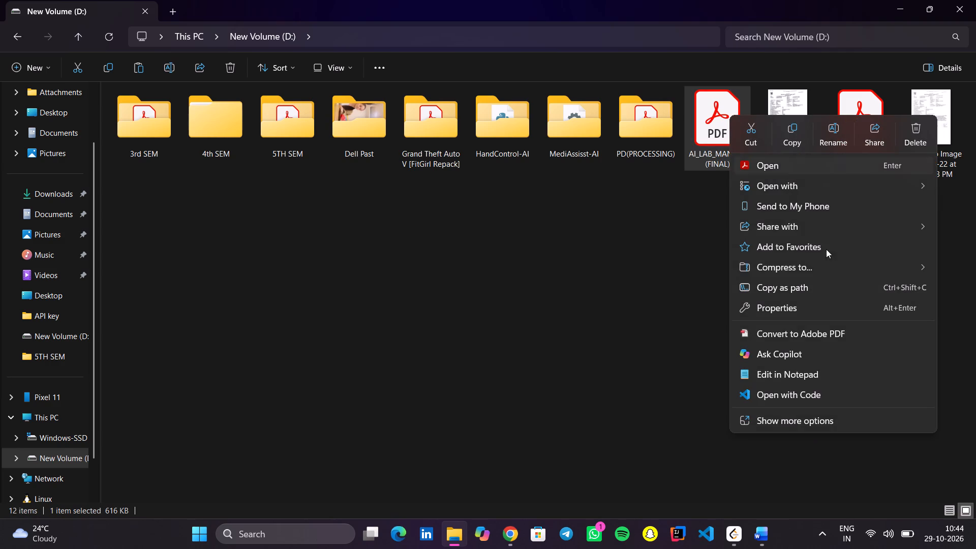
click(818, 419)
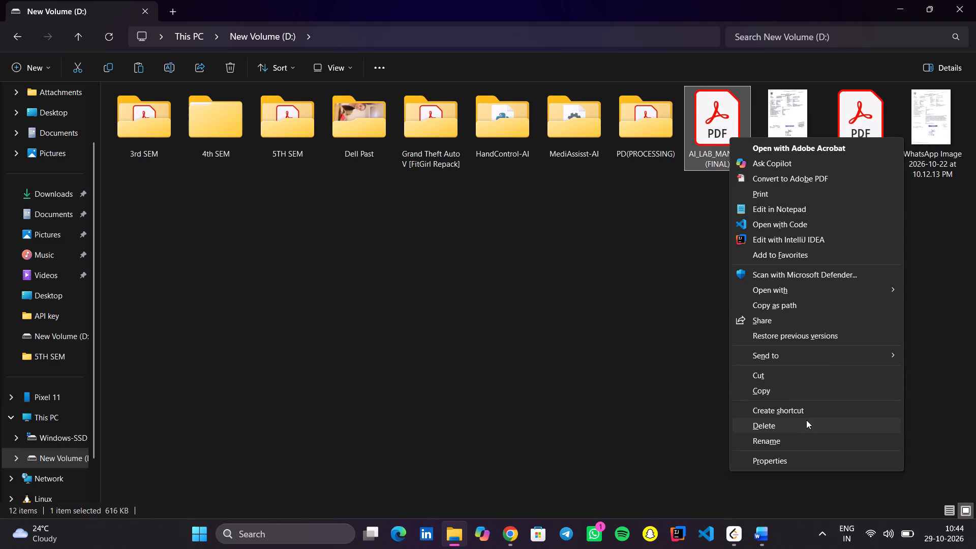
click(812, 466)
click(874, 241)
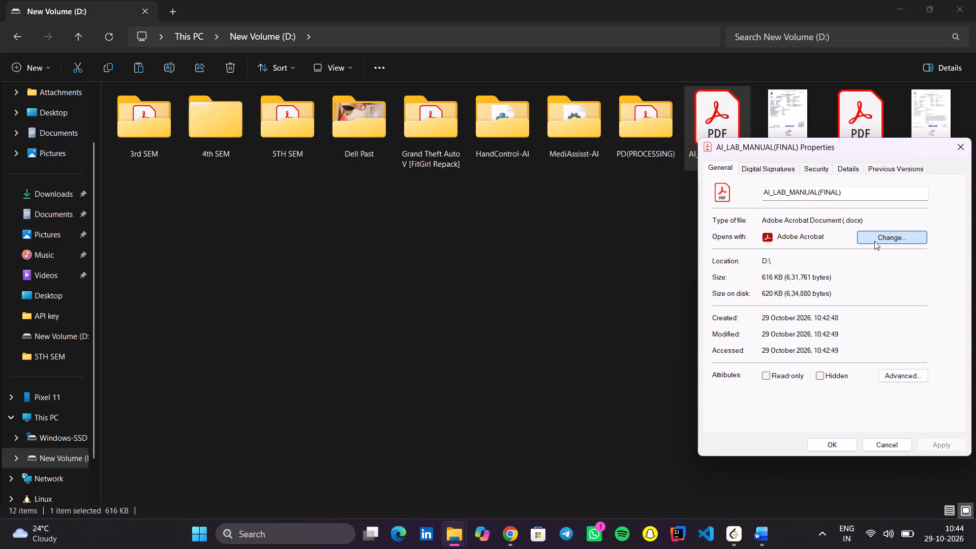
click(516, 249)
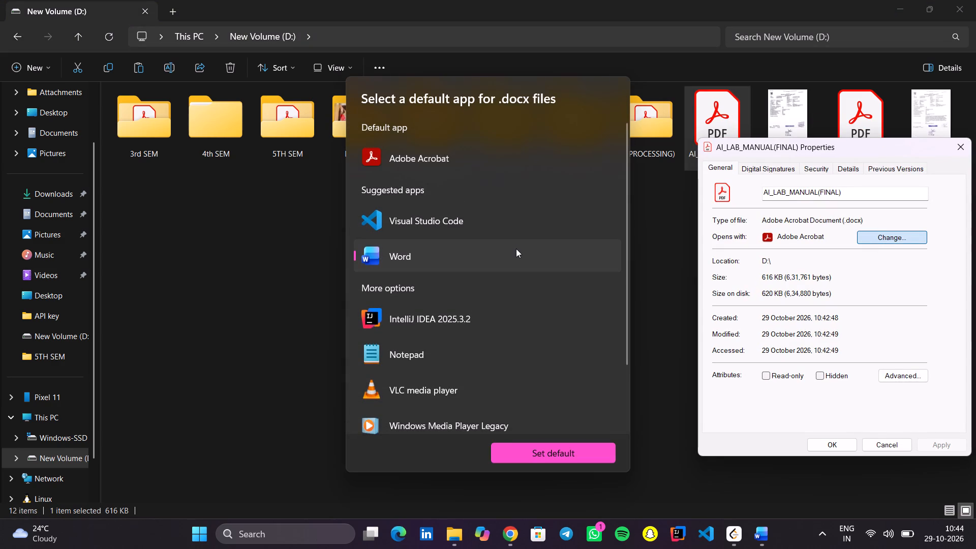
click(567, 459)
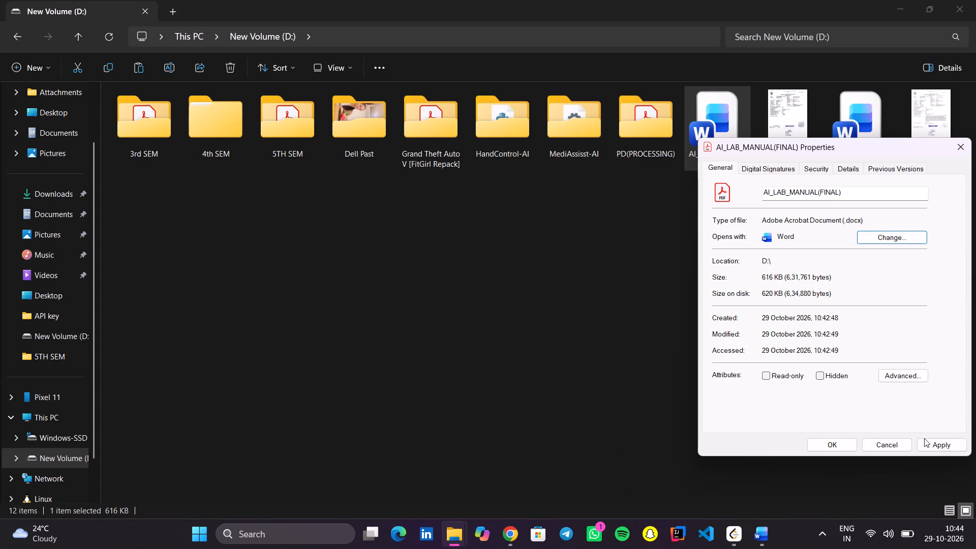
click(935, 443)
click(834, 438)
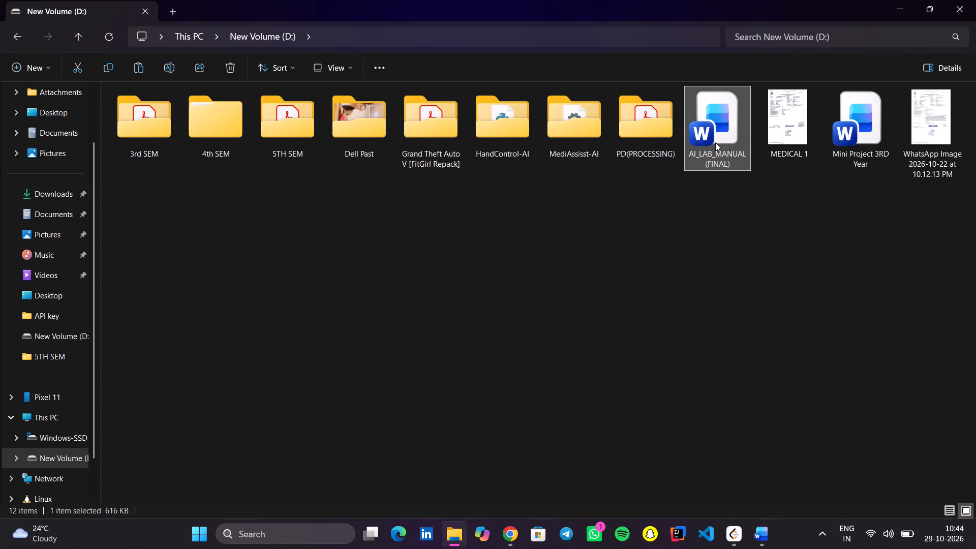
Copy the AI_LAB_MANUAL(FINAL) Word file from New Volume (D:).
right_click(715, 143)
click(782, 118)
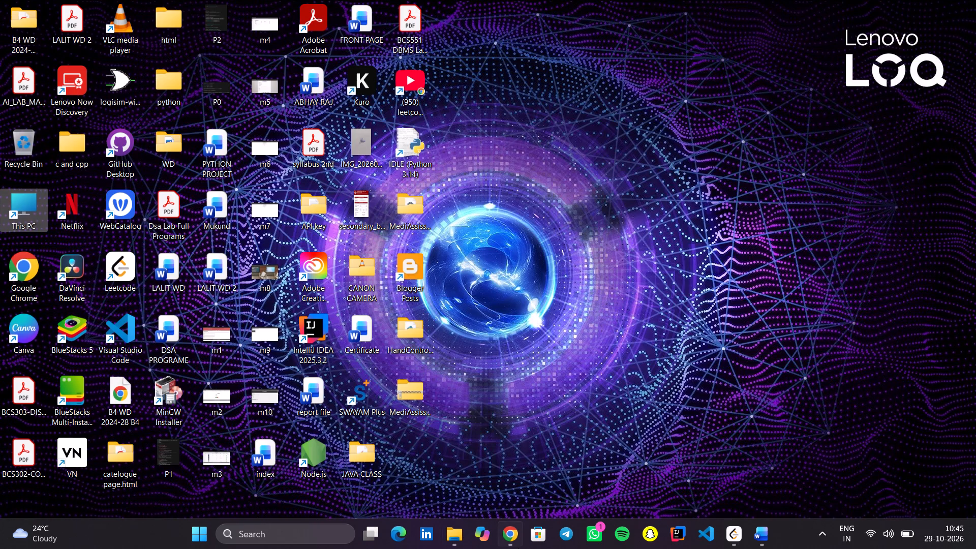
Switch to Google Chrome, search for I LOVE PDF and open the iLovePDF website.
click(518, 548)
click(190, 16)
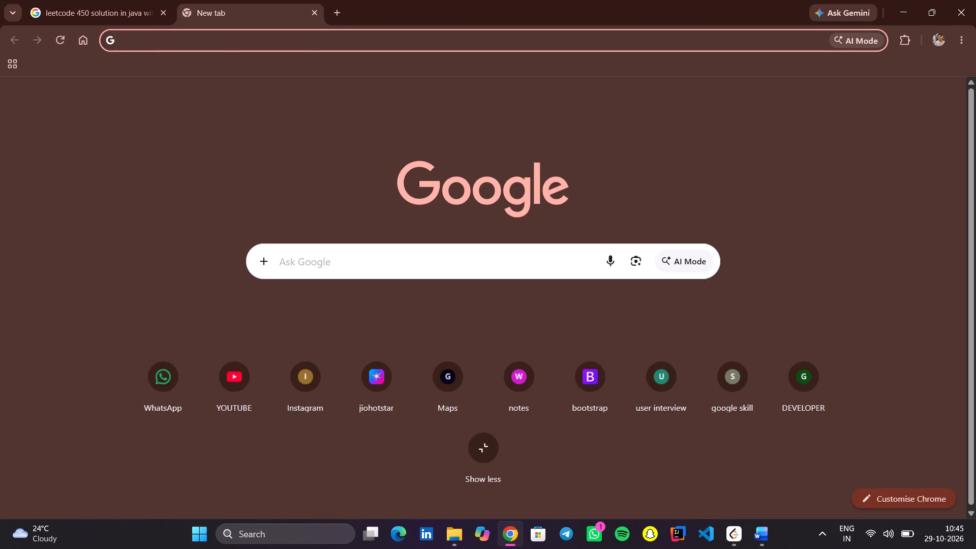
click(394, 253)
text(I LOVE PDF)
key(Return)
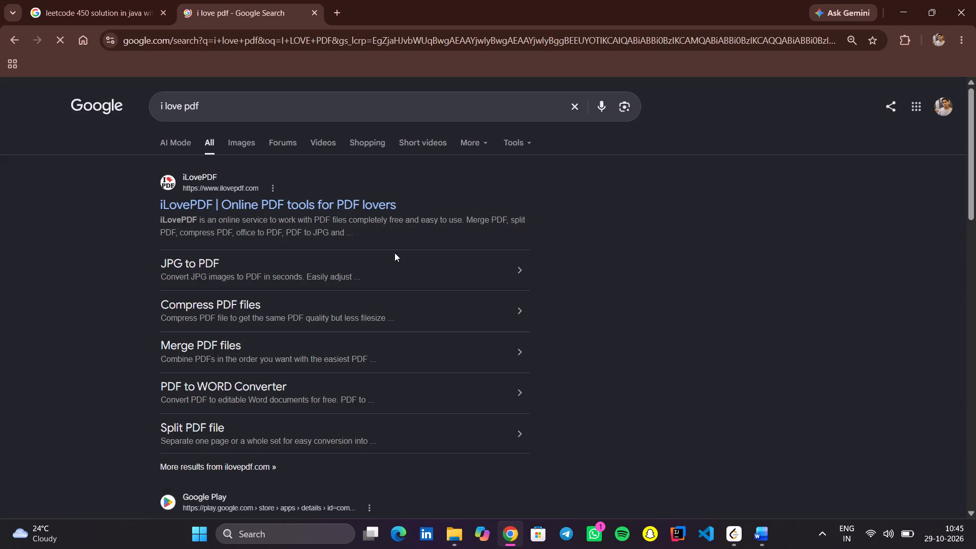
click(321, 212)
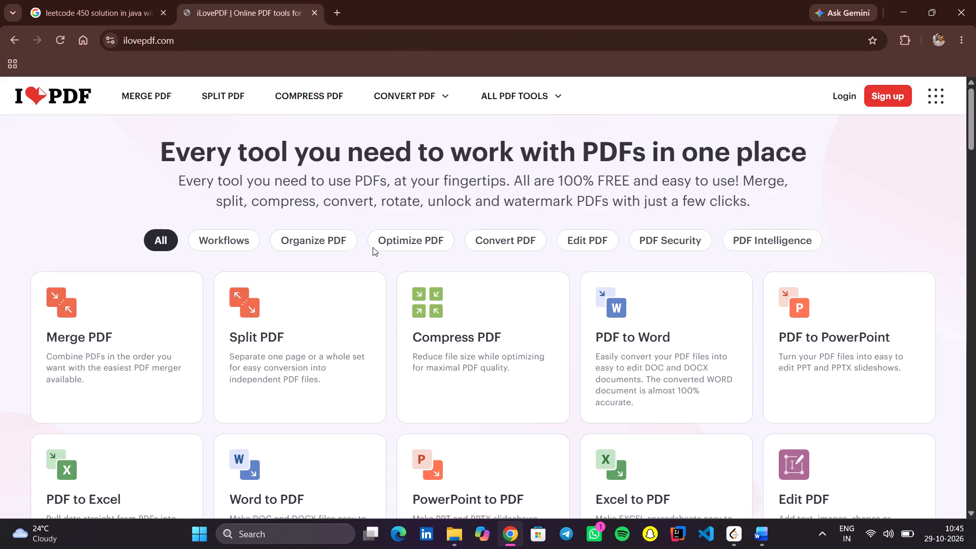
Open the Word to PDF conversion tool on iLovePDF.
scroll(313, 347, down, 2)
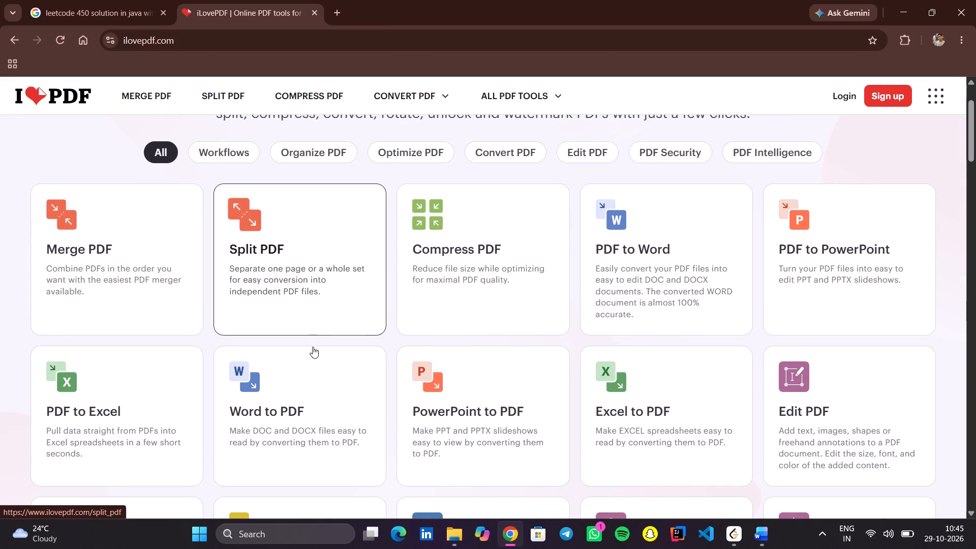
scroll(313, 347, down, 1)
scroll(698, 245, down, 2)
click(317, 337)
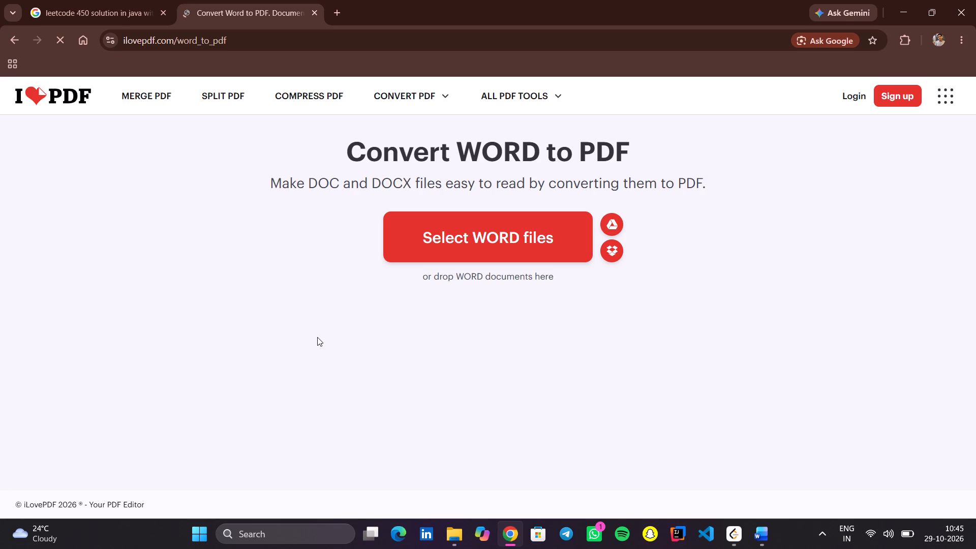
click(441, 247)
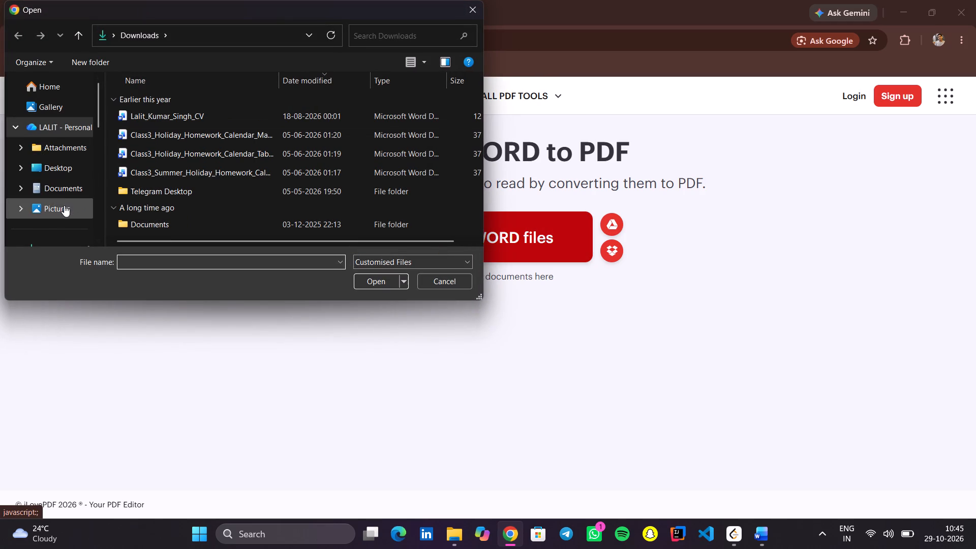
scroll(70, 163, down, 3)
click(65, 167)
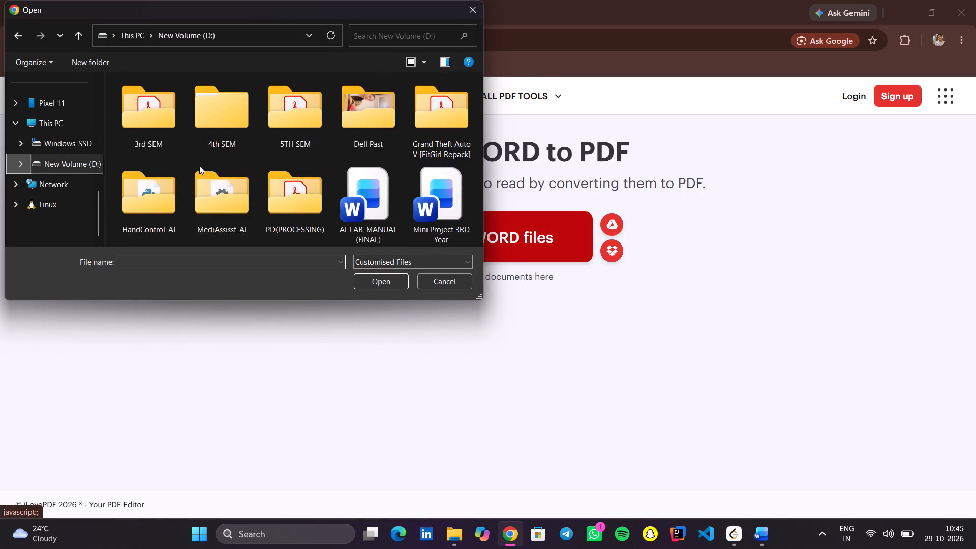
scroll(428, 148, down, 4)
click(382, 191)
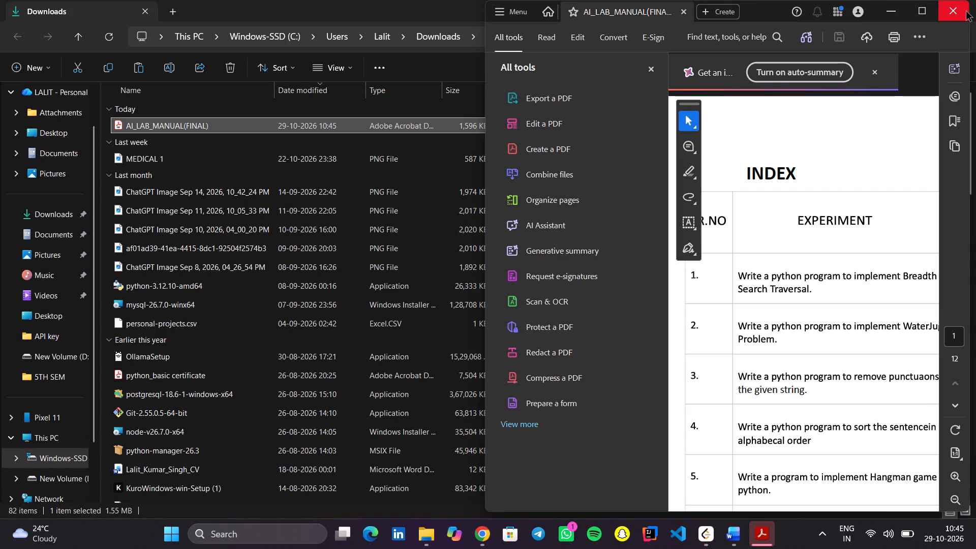
click(966, 12)
right_click(448, 130)
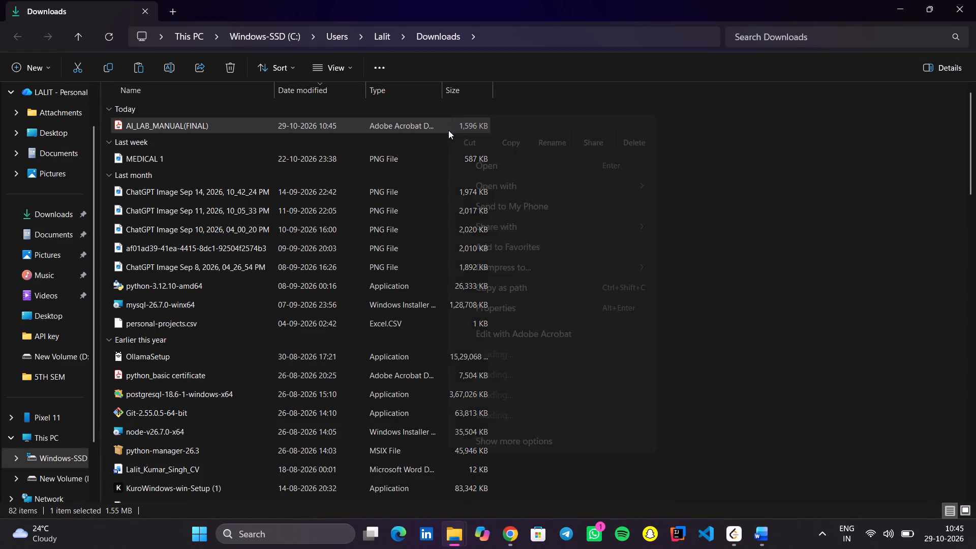
click(507, 133)
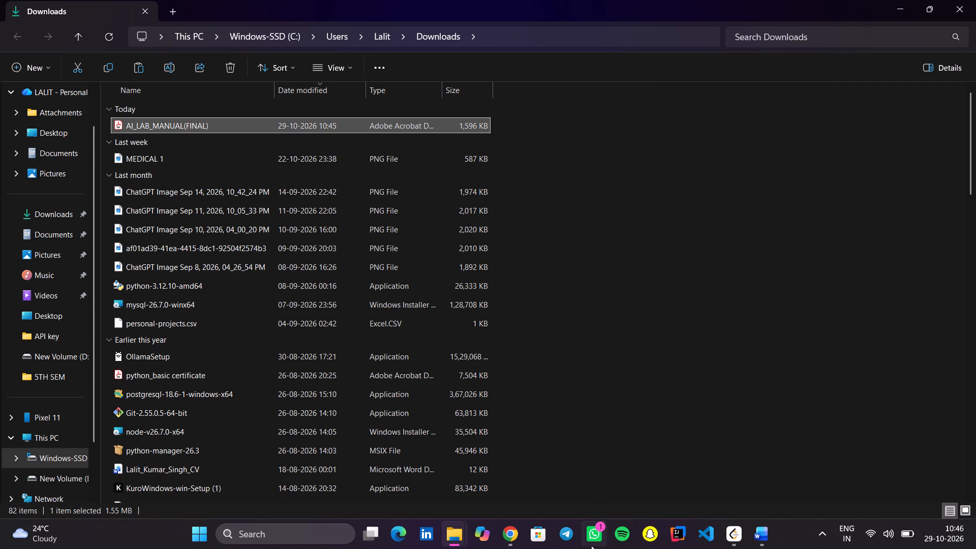
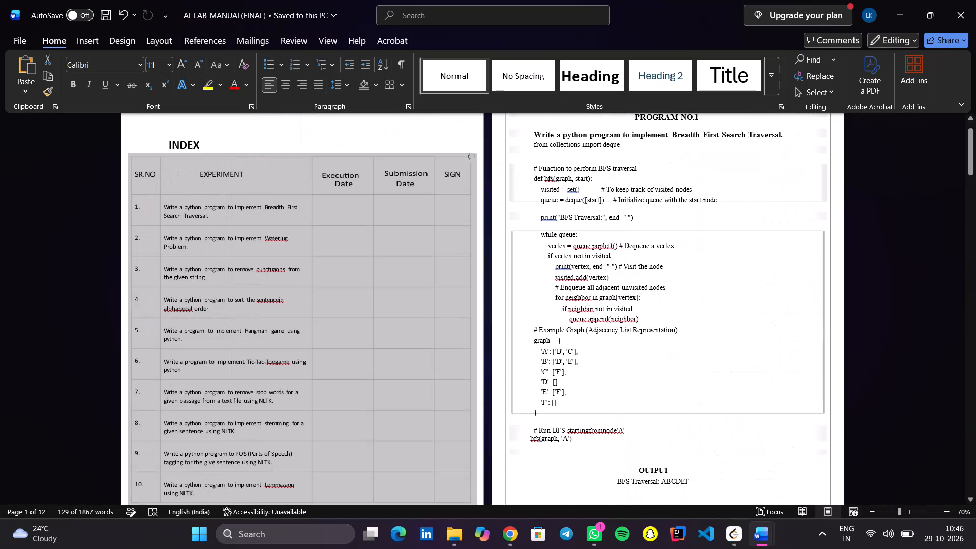
Review the AI_LAB_MANUAL(FINAL) document from the index page through the Python program pages, checking the content and layout.
scroll(544, 192, up, 1)
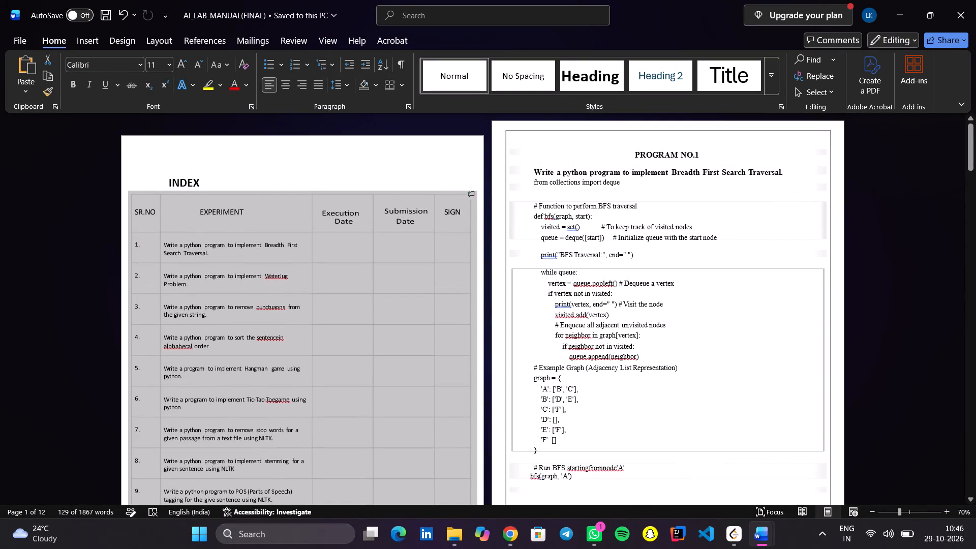
scroll(544, 192, up, 1)
scroll(544, 192, down, 2)
click(579, 348)
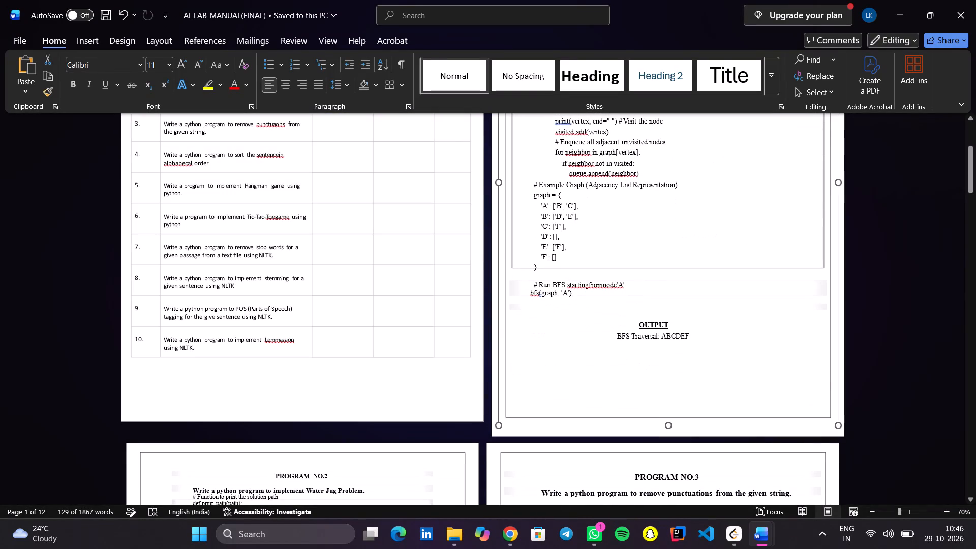
scroll(579, 348, down, 8)
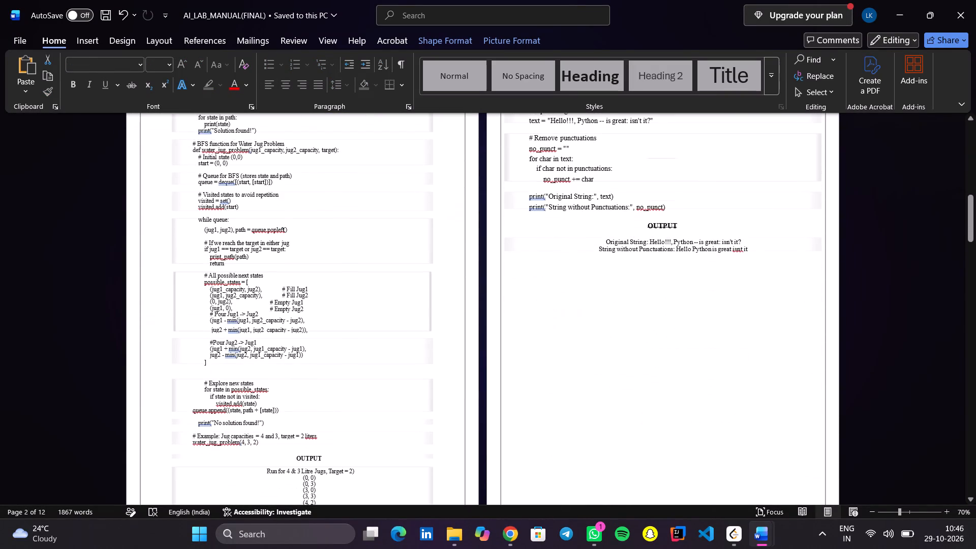
scroll(579, 348, down, 3)
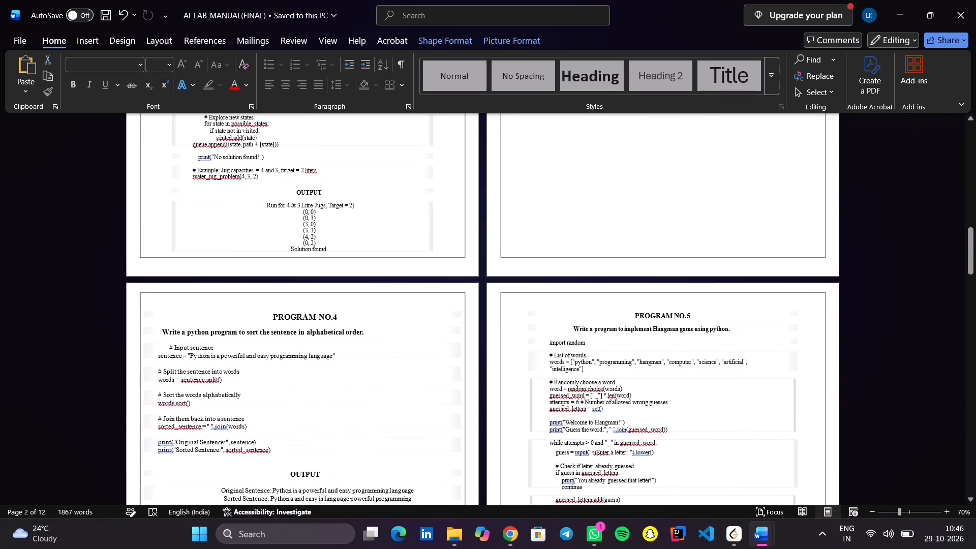
scroll(420, 237, down, 2)
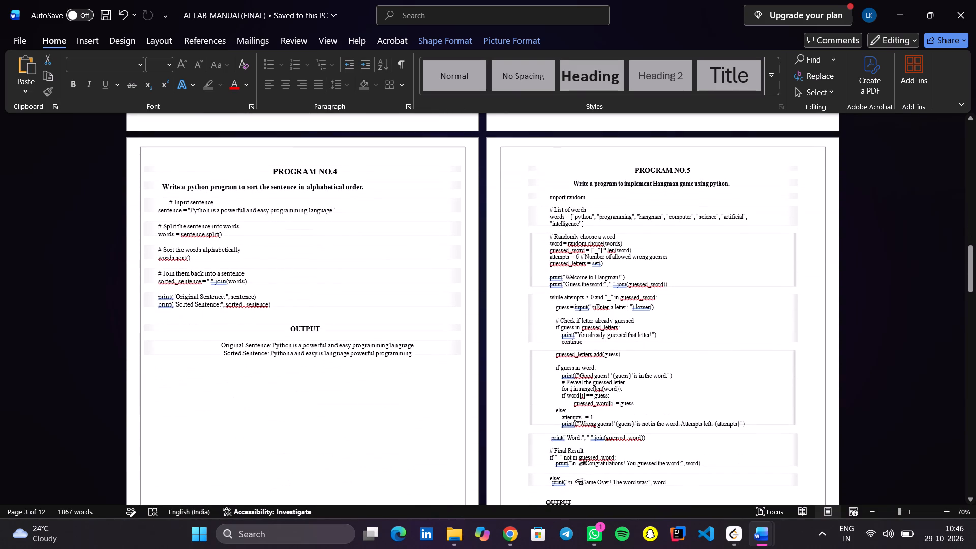
scroll(420, 237, down, 6)
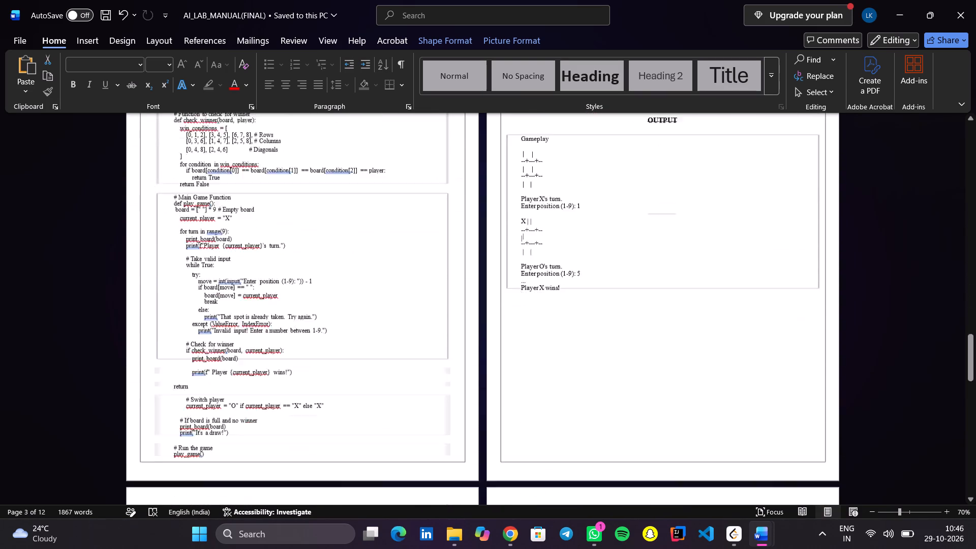
scroll(420, 237, down, 4)
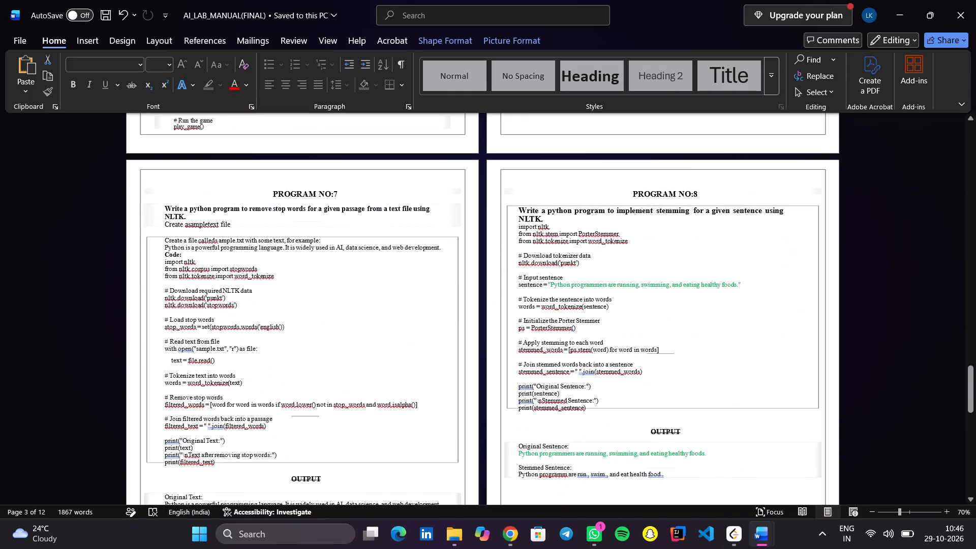
scroll(503, 272, down, 3)
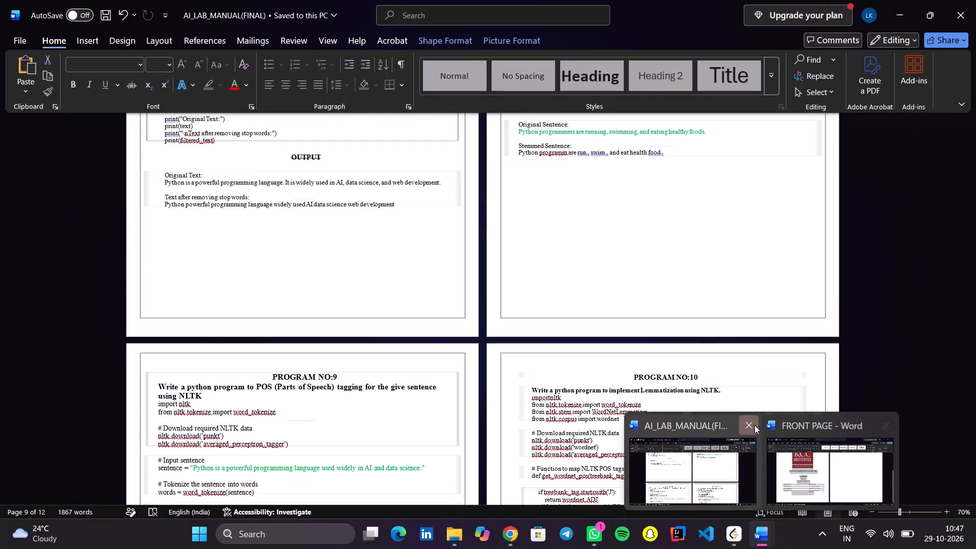
Close the AI_LAB_MANUAL(FINAL) Word document, leaving the FRONT PAGE document open.
click(750, 424)
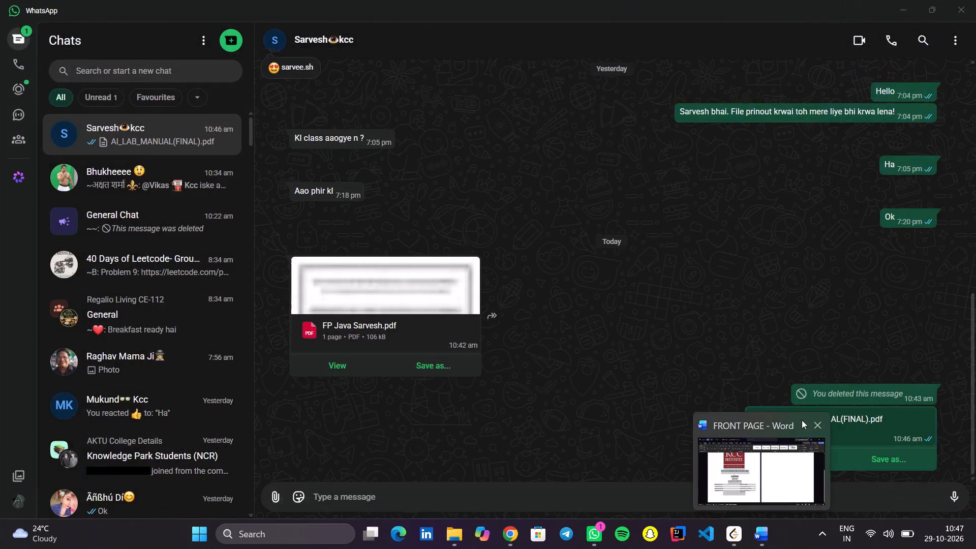
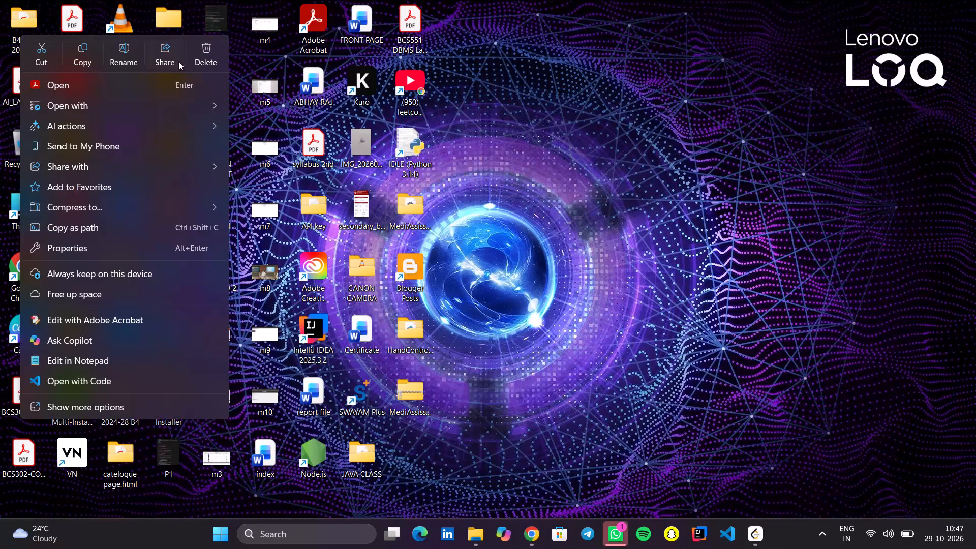
Delete the AI lab PDF file from the desktop.
click(217, 51)
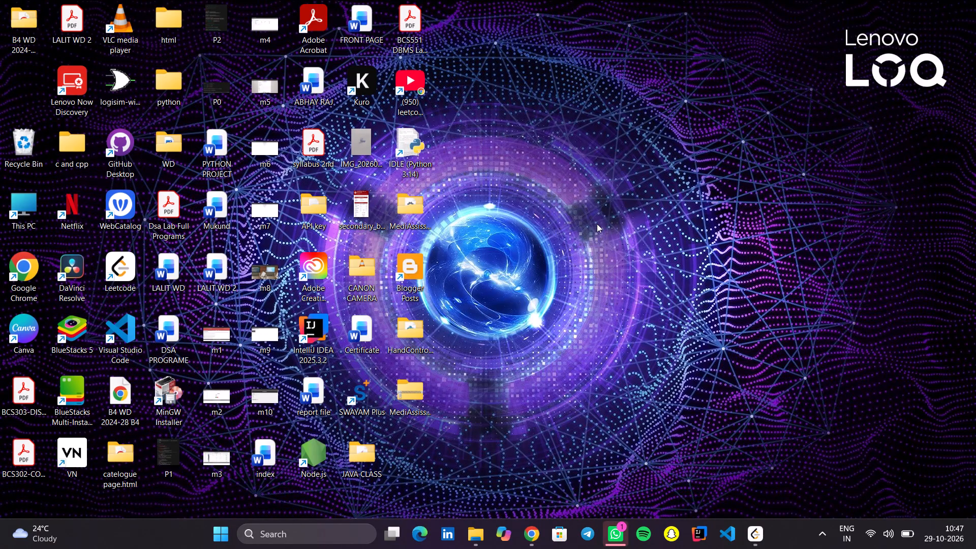
Switch to WhatsApp and return to the pending save of the AI_LAB_PRO PDF.
click(615, 527)
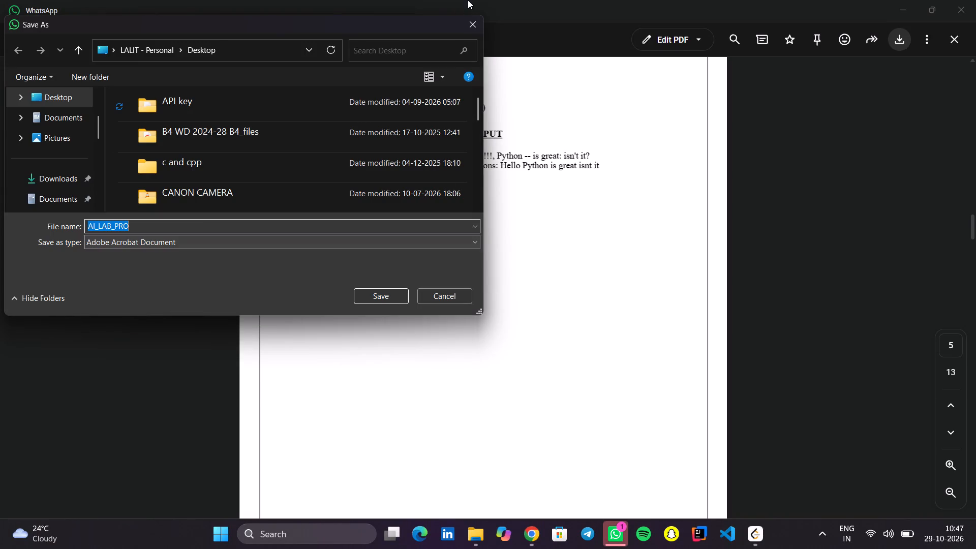
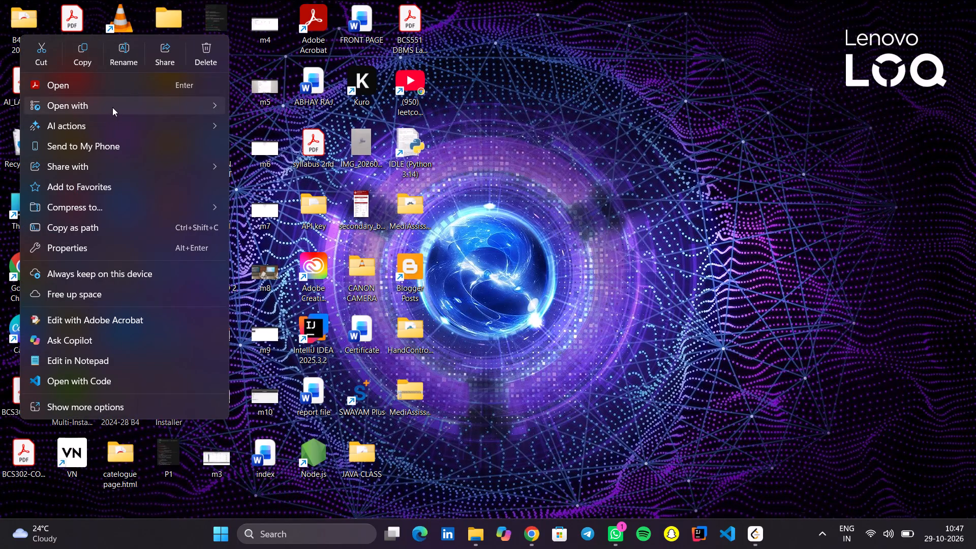
Open the desktop's AI_LAB_PRO PDF with Word.
click(287, 180)
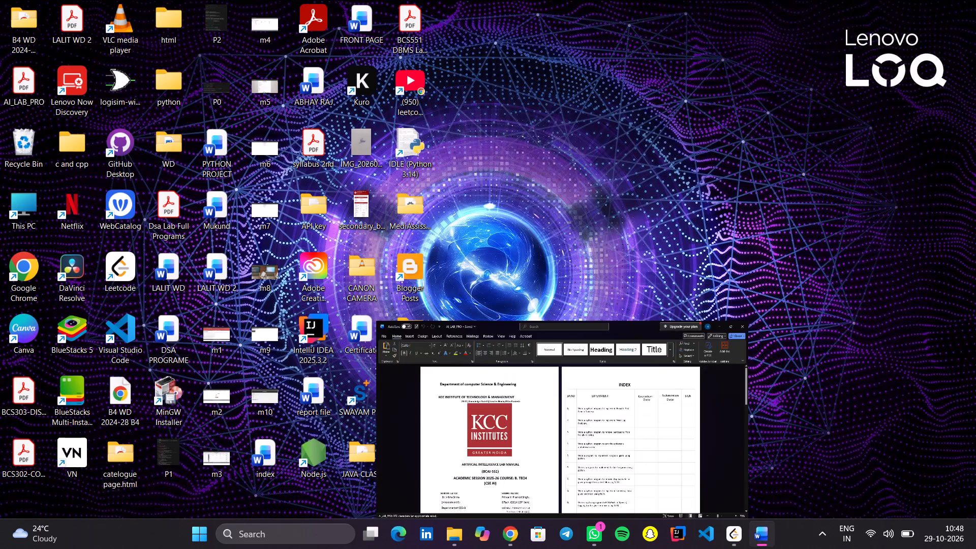
Delete the AI_LAB_MANUAL (FINAL) document from New Volume (D:) in File Explorer.
click(452, 535)
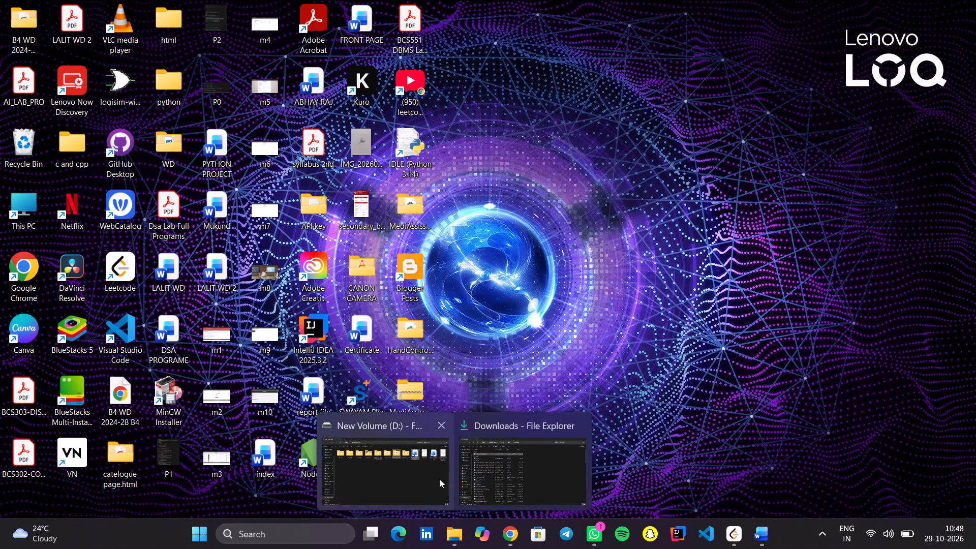
click(433, 473)
click(712, 146)
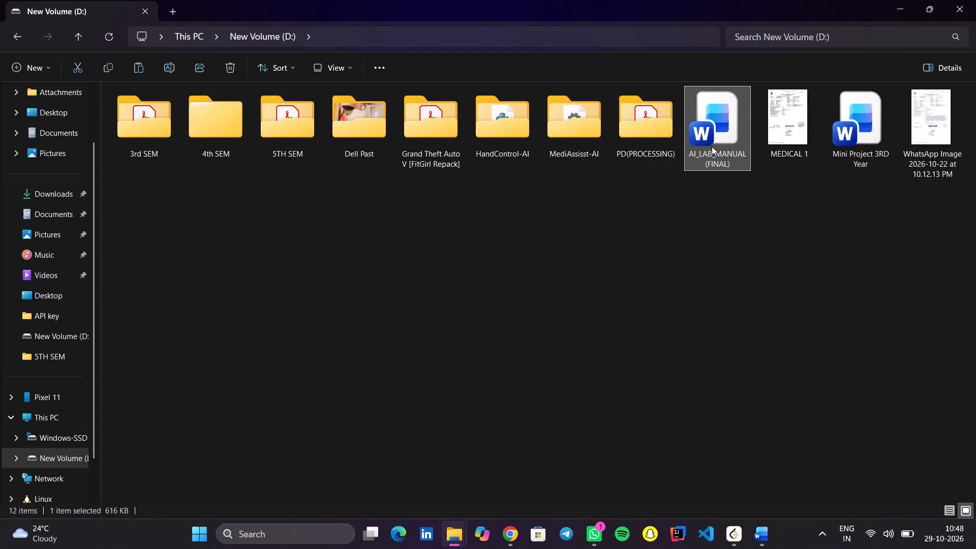
key(Delete)
Switch to Word and look through the converted AI_LAB_PRO document's cover, index and first program pages.
click(754, 533)
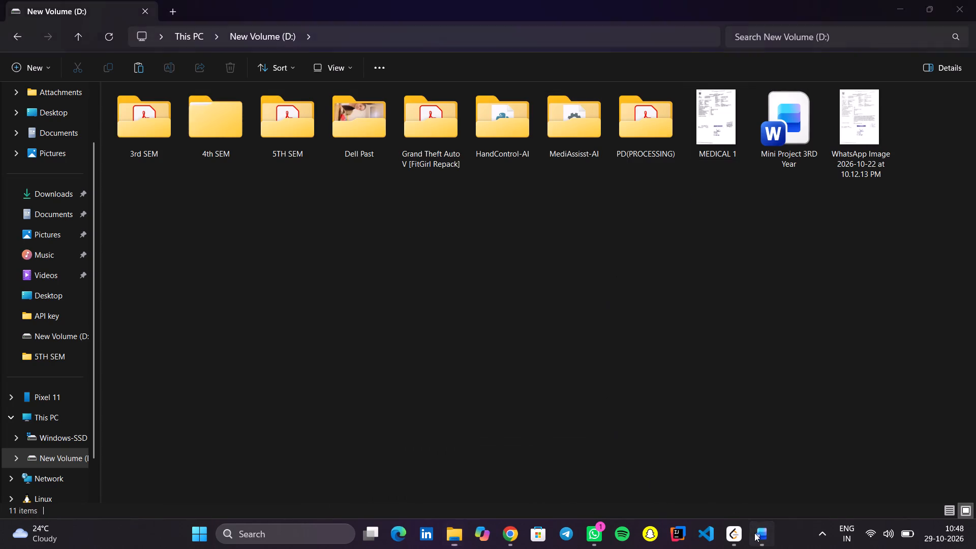
scroll(531, 353, down, 5)
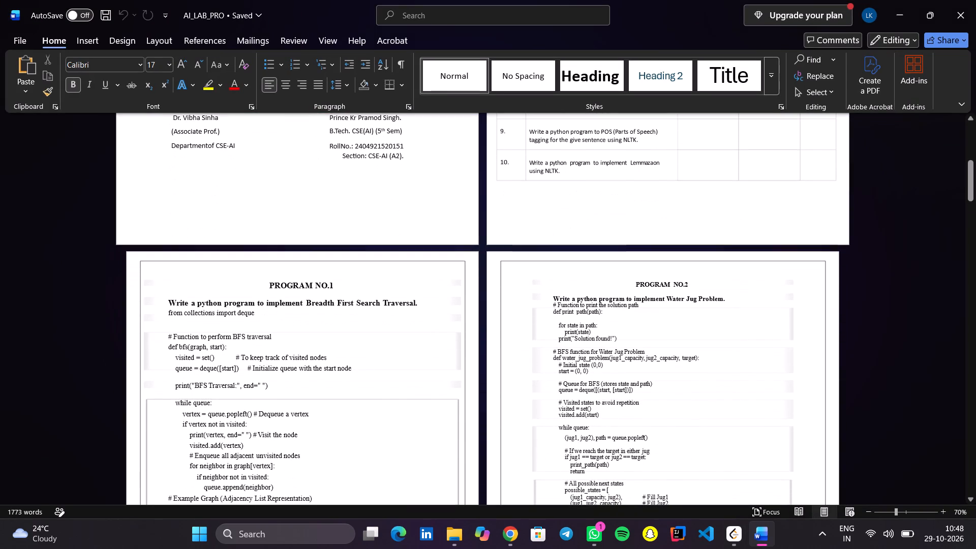
scroll(531, 353, down, 1)
scroll(531, 353, up, 4)
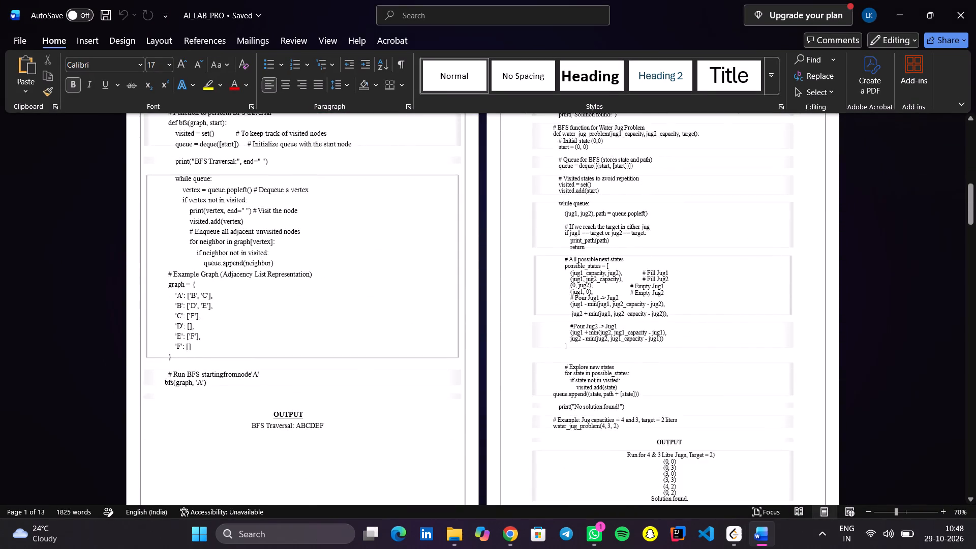
scroll(531, 353, up, 1)
scroll(384, 331, down, 1)
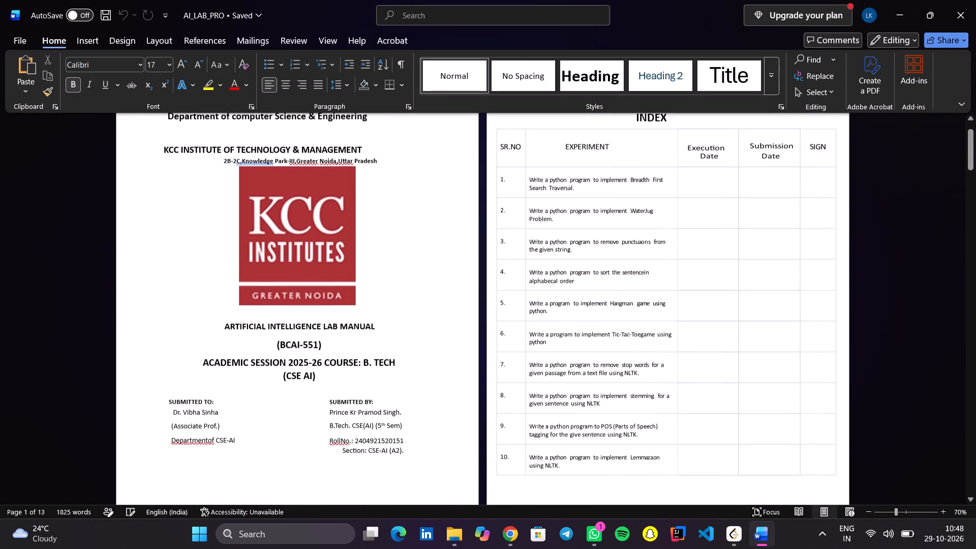
scroll(384, 331, down, 4)
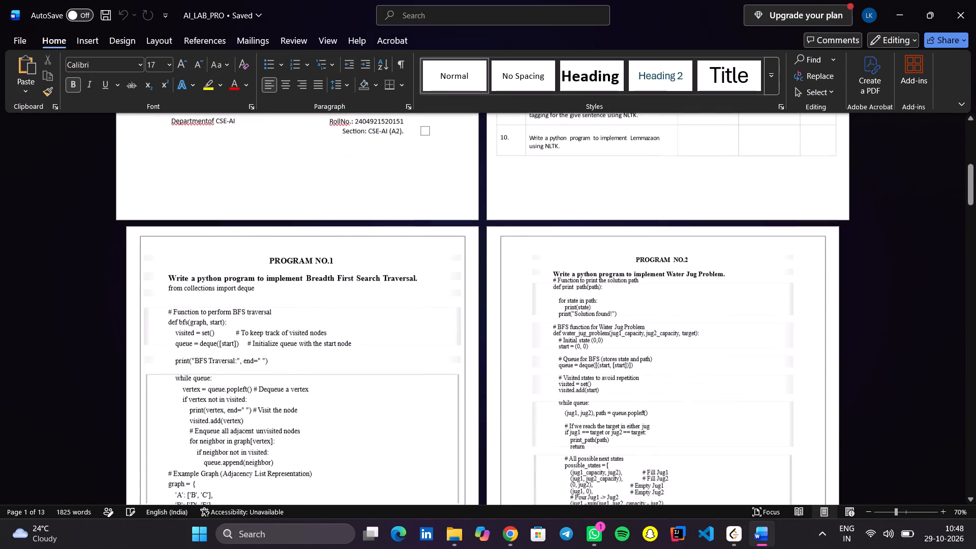
Inspect the frame pictures behind the code on the Program No.2 page, and close the document without editing it.
click(541, 372)
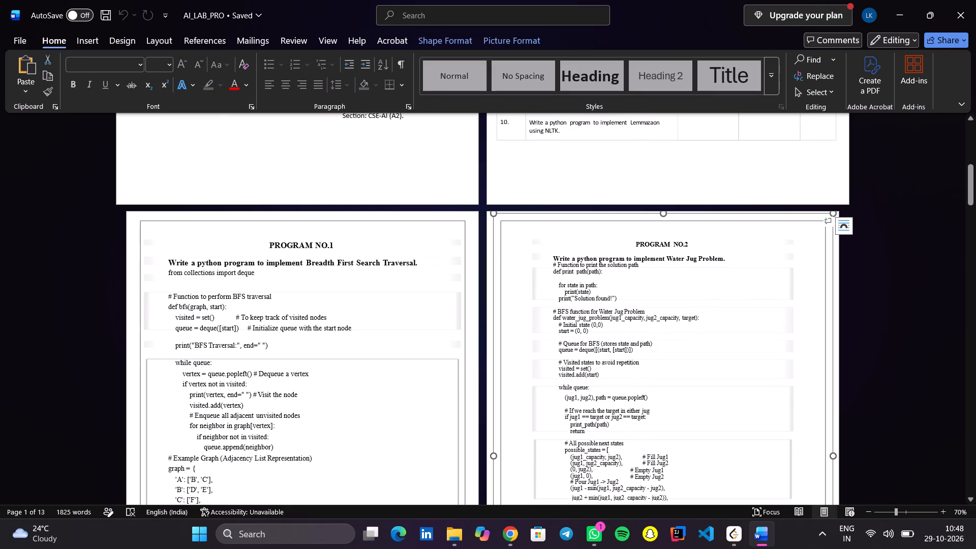
scroll(541, 372, down, 1)
right_click(537, 337)
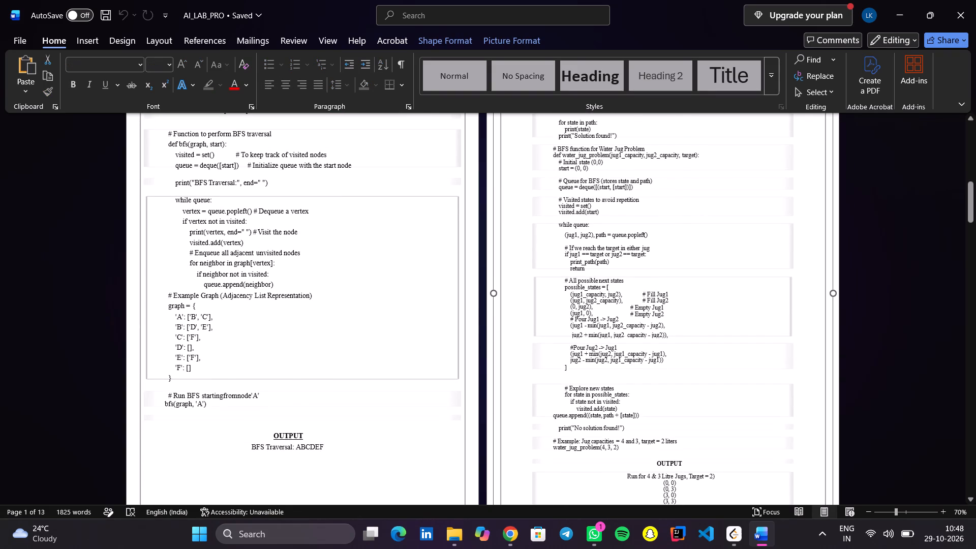
click(531, 323)
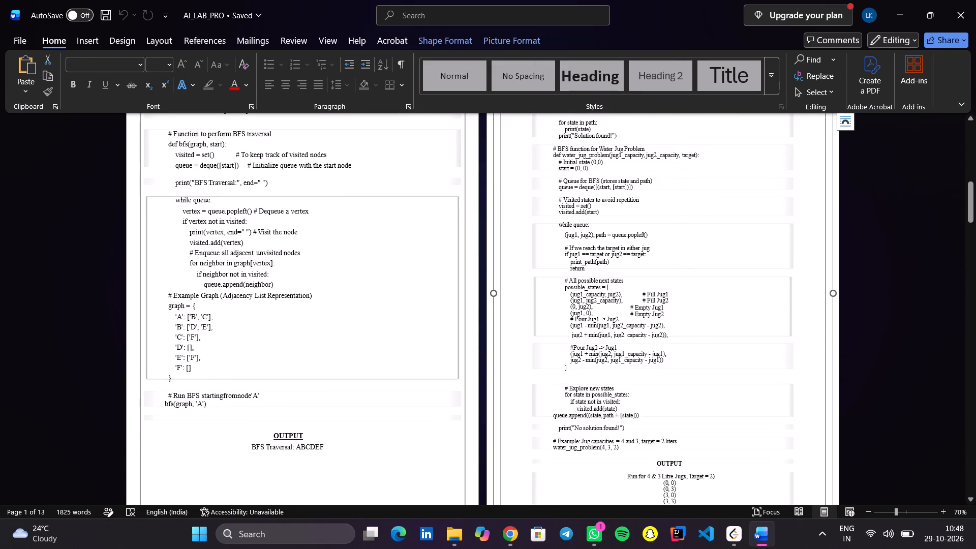
double_click(538, 318)
right_click(538, 318)
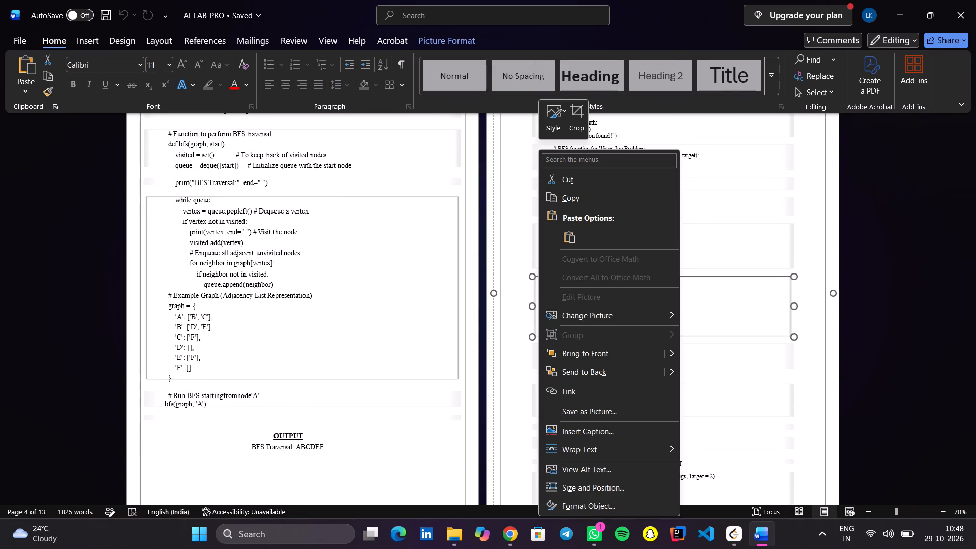
click(975, 0)
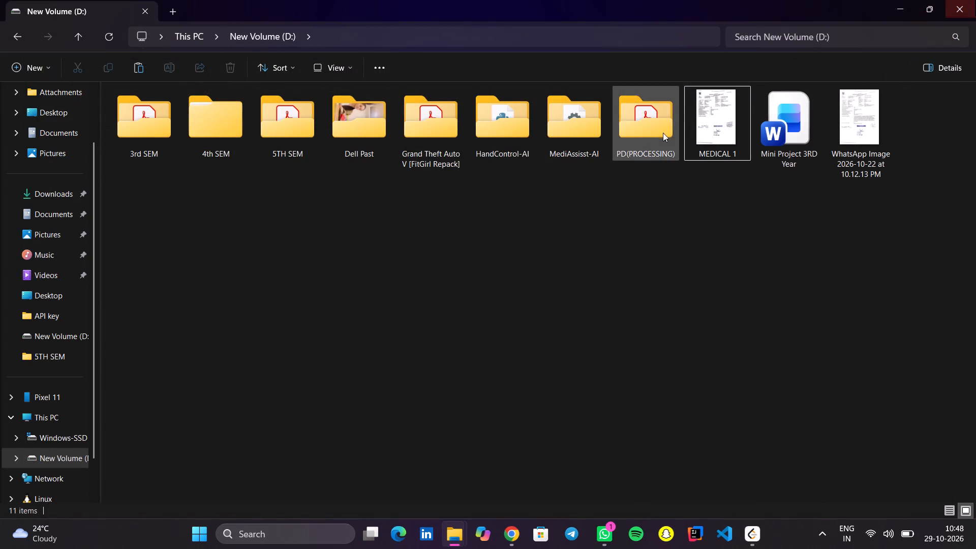
Close the New Volume (D:) window to return to the desktop.
click(975, 0)
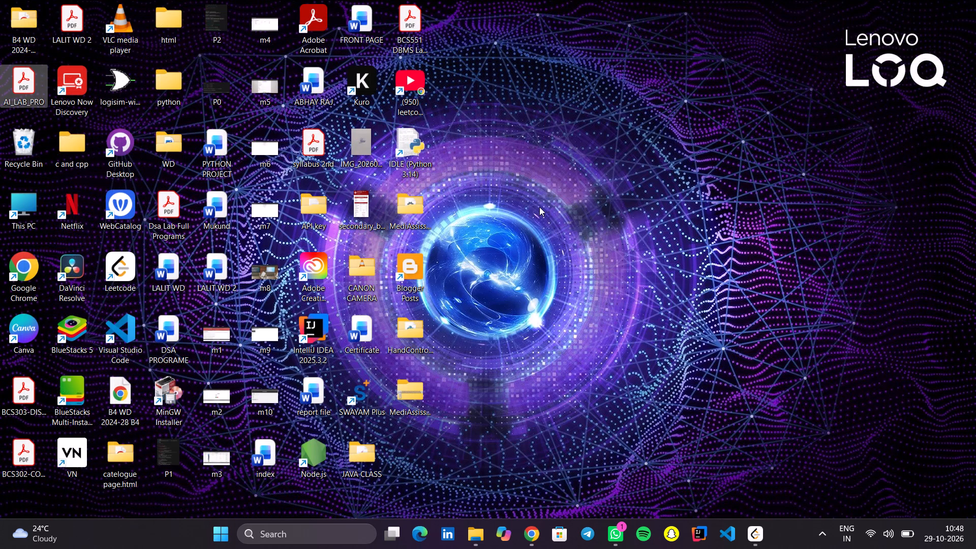
Bring up the Downloads folder window in File Explorer and close it to return to the desktop.
click(481, 544)
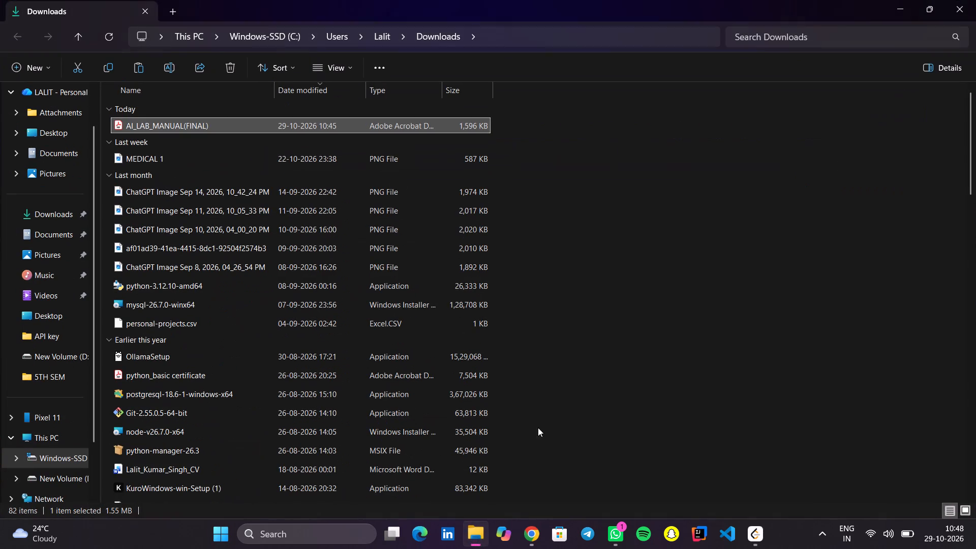
click(975, 0)
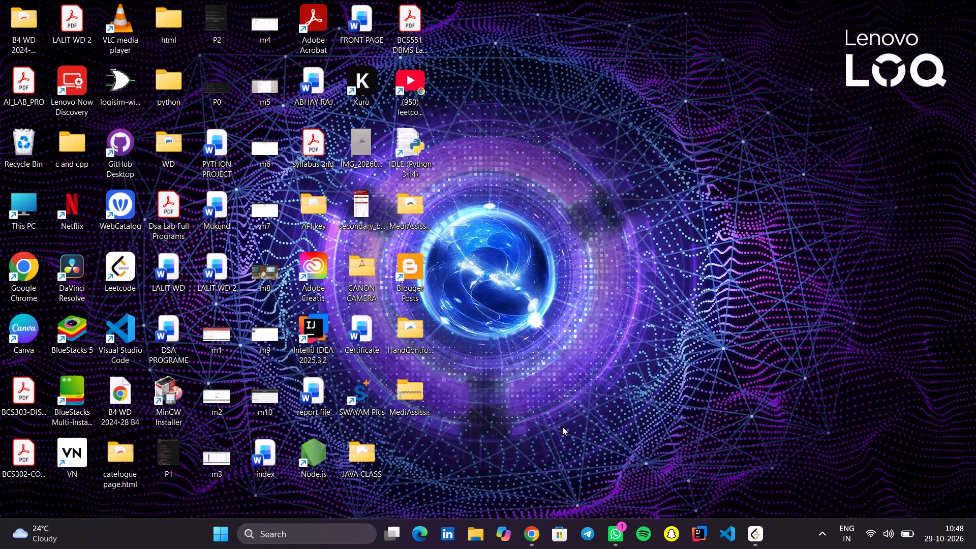
Switch to the Chrome window with the Google search for the LeetCode 450 solution in Java.
click(536, 546)
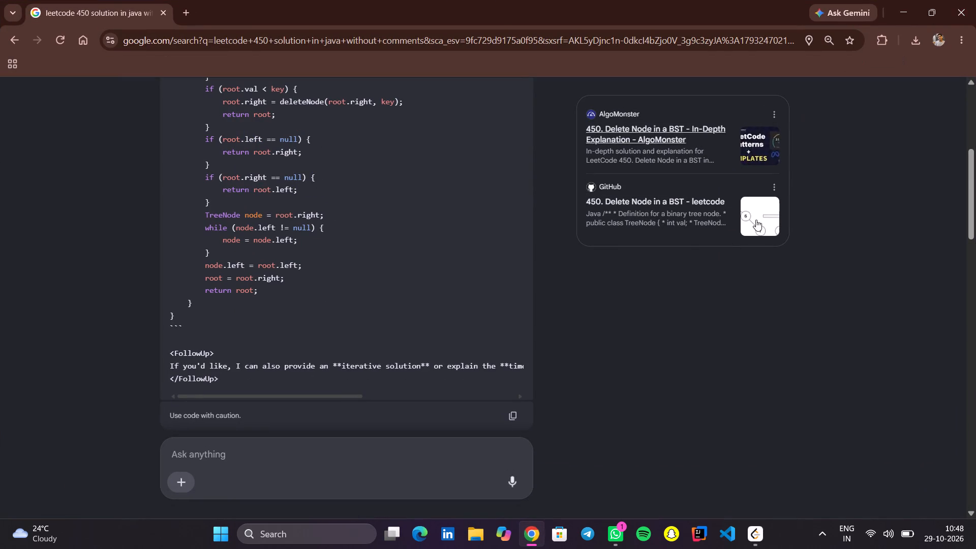
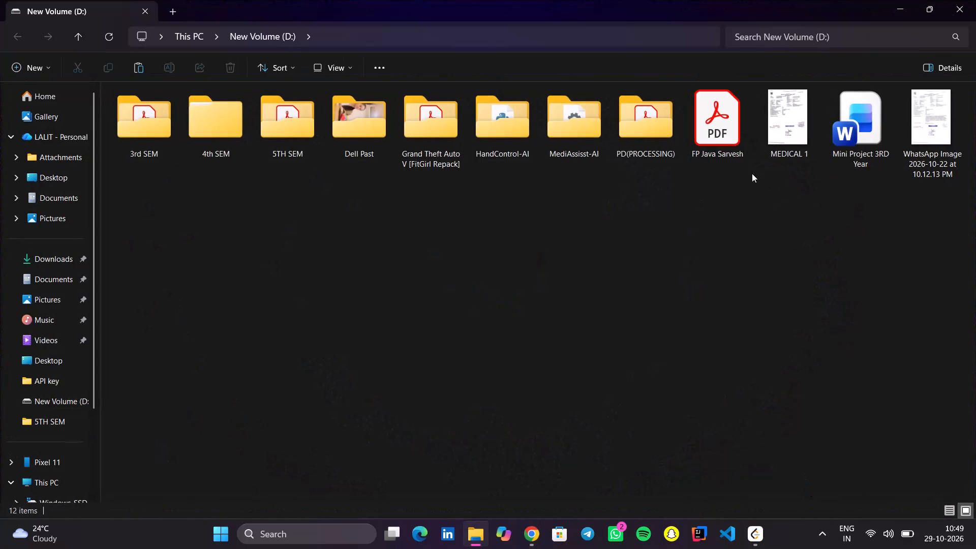
Open the FP Java Sarvesh PDF from New Volume (D:) in a maximized window without the tools pane, and look over its cover page.
double_click(727, 140)
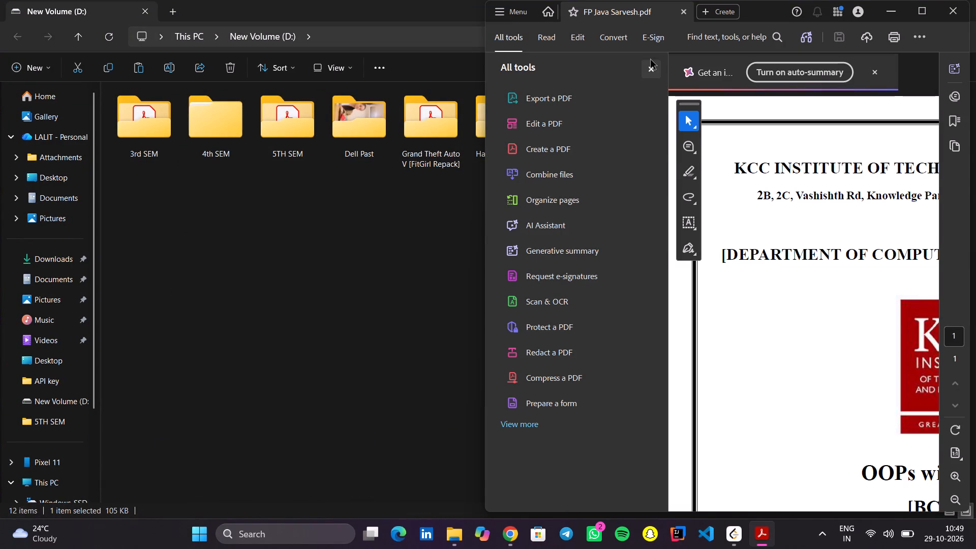
click(651, 61)
click(933, 8)
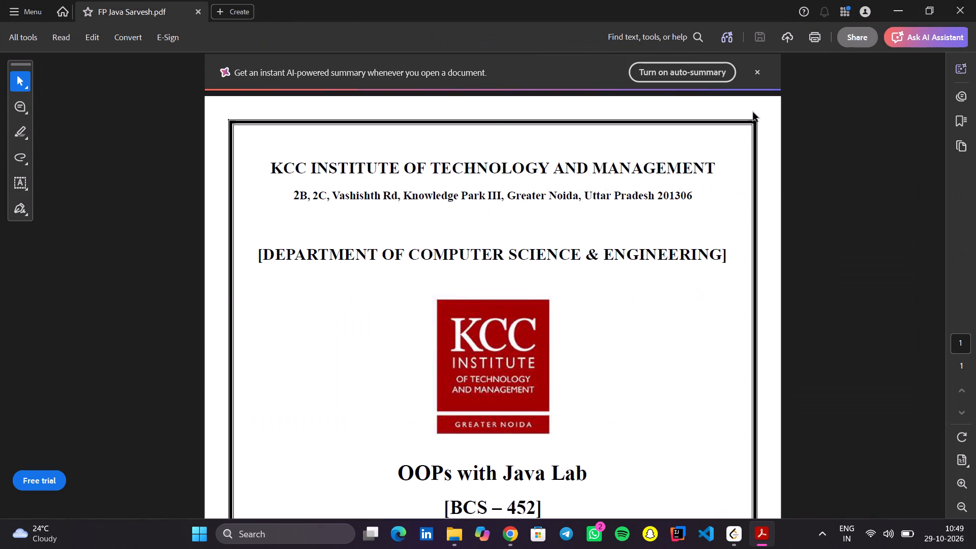
scroll(651, 139, down, 1)
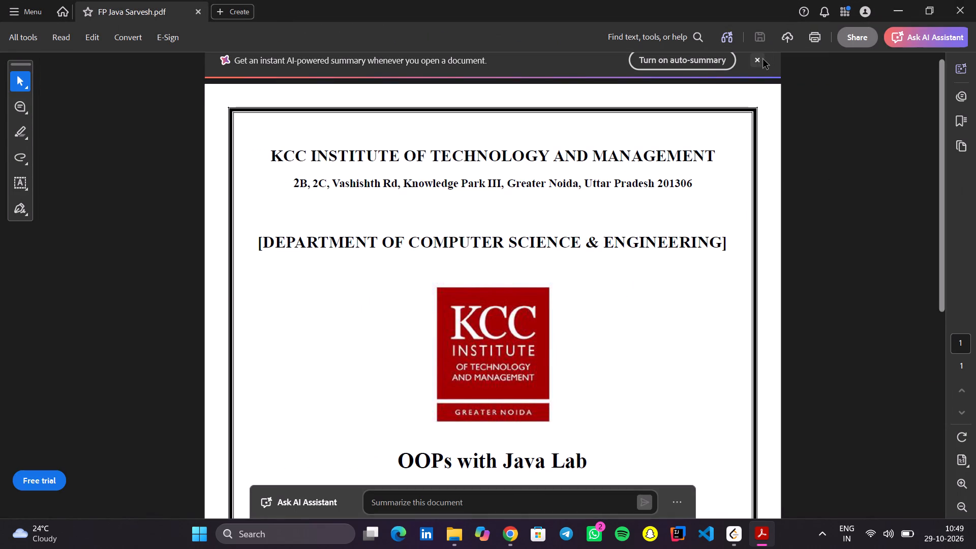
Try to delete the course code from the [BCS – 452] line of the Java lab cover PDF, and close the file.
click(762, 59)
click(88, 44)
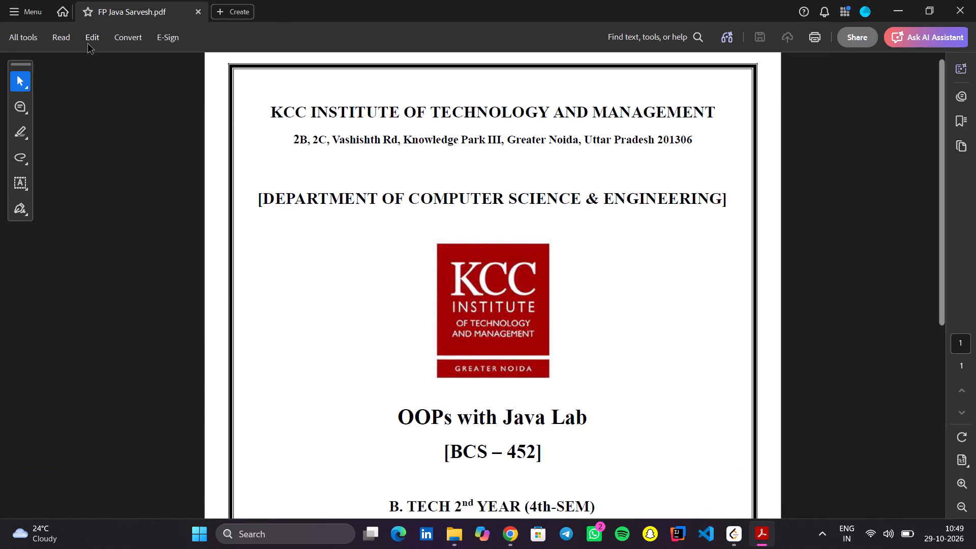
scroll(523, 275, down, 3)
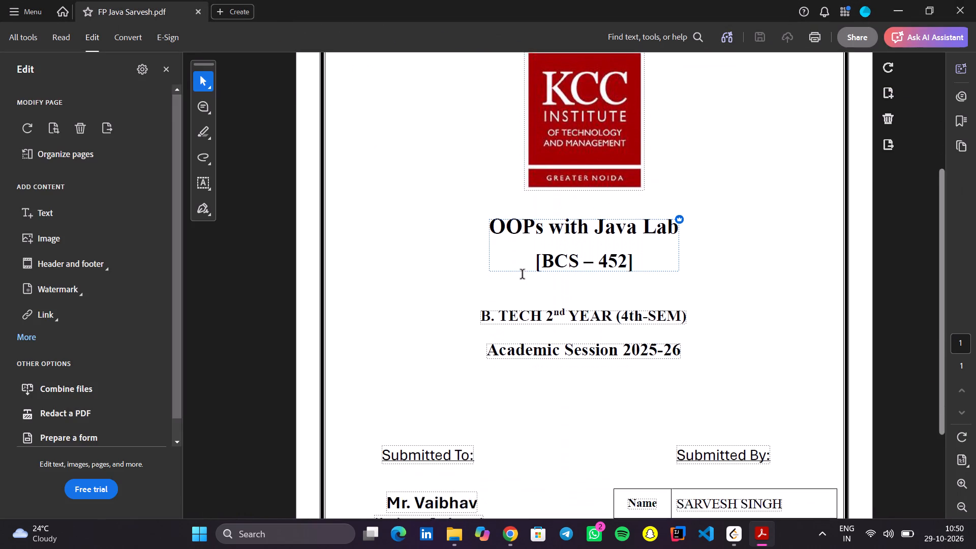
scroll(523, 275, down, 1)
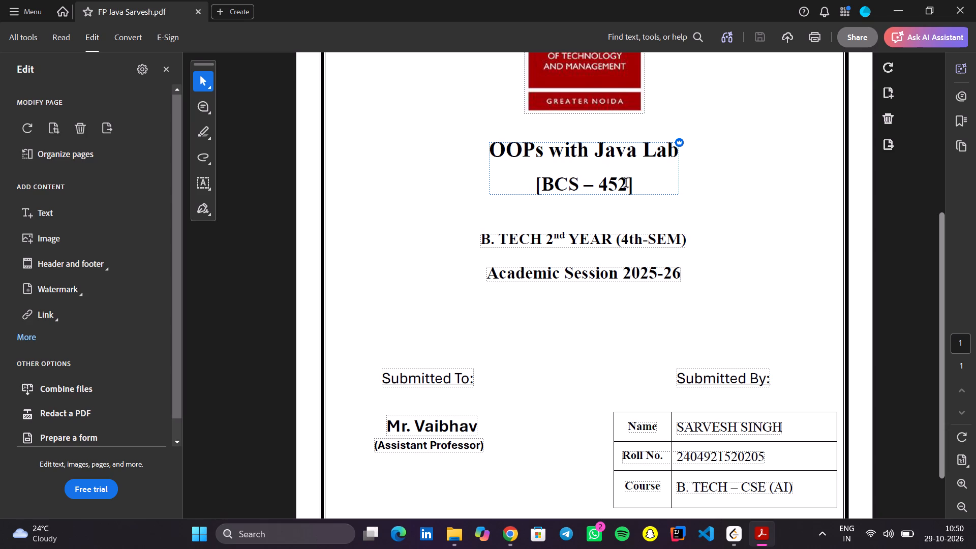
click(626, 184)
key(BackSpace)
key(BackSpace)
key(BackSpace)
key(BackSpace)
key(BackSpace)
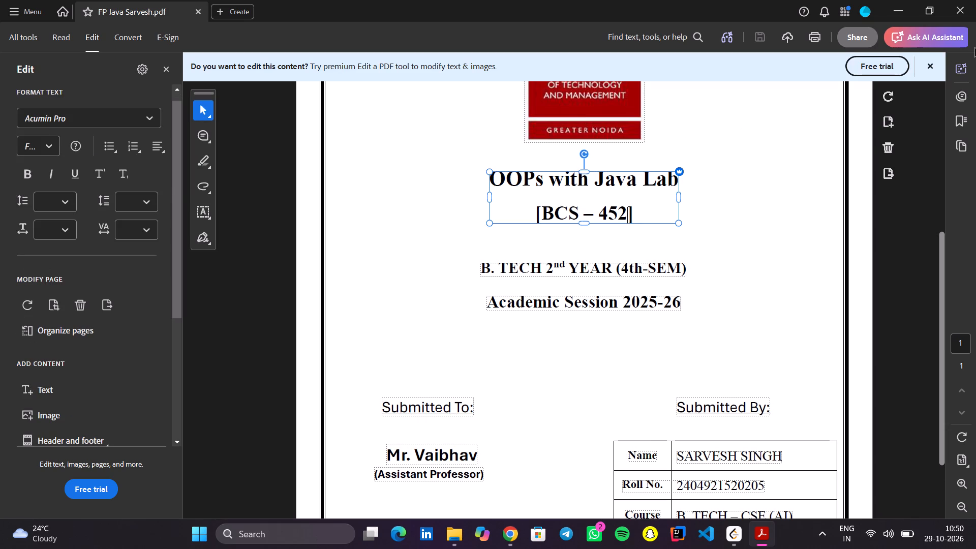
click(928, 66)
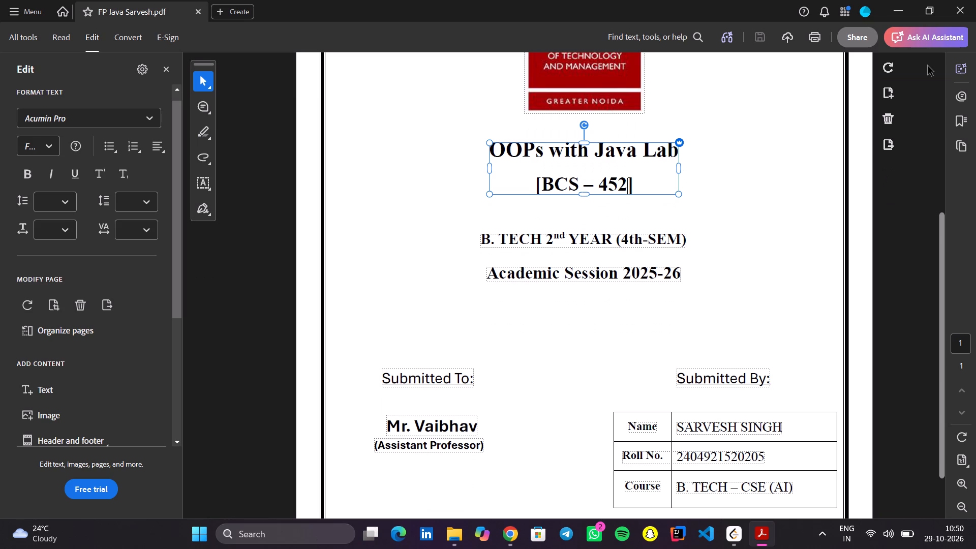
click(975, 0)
Open the FP Java cover PDF from New Volume (D:) with Word and enable editing of the document.
right_click(700, 135)
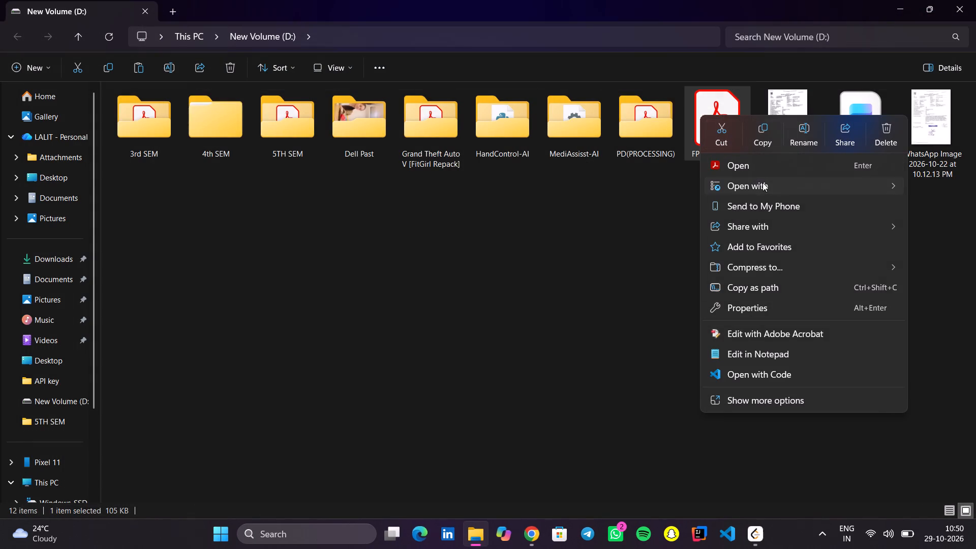
click(748, 195)
click(639, 269)
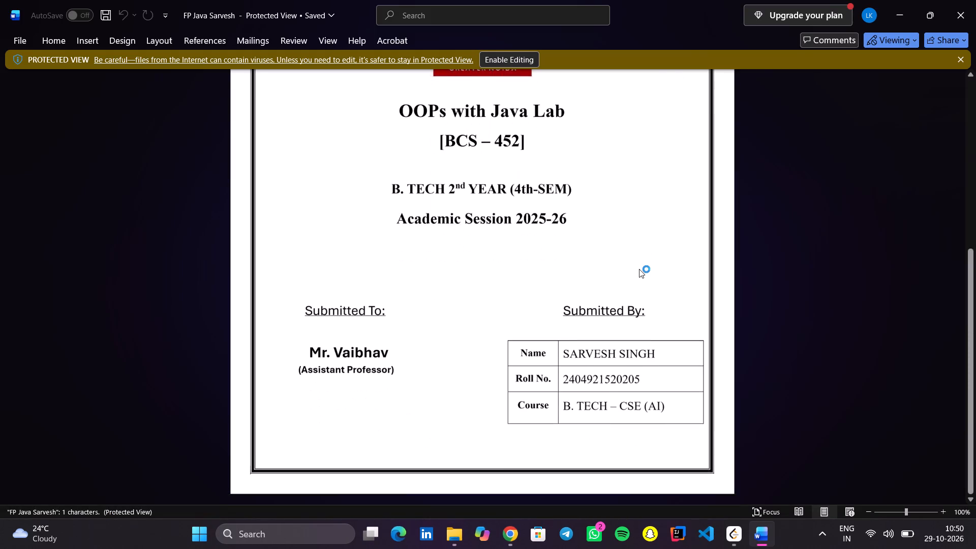
scroll(639, 269, up, 1)
scroll(549, 331, down, 1)
click(515, 225)
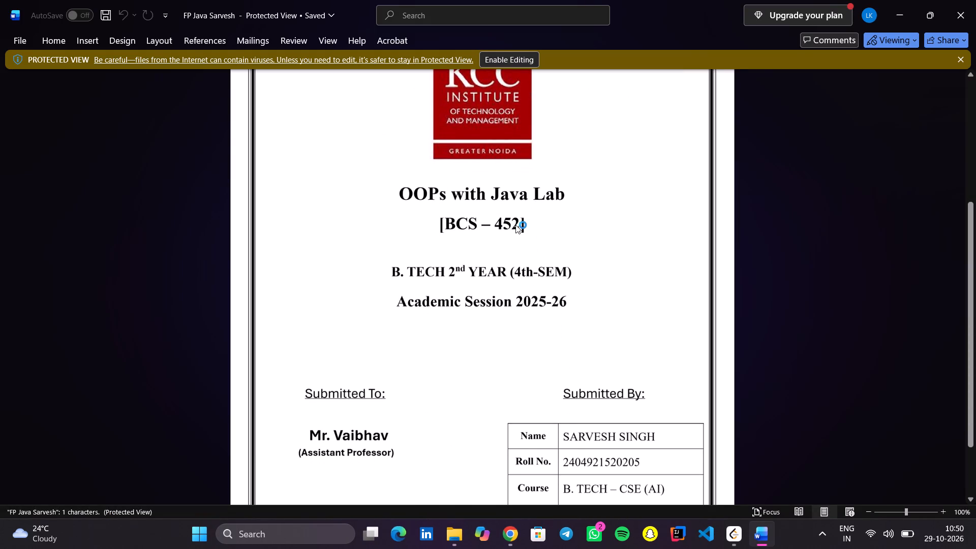
click(517, 232)
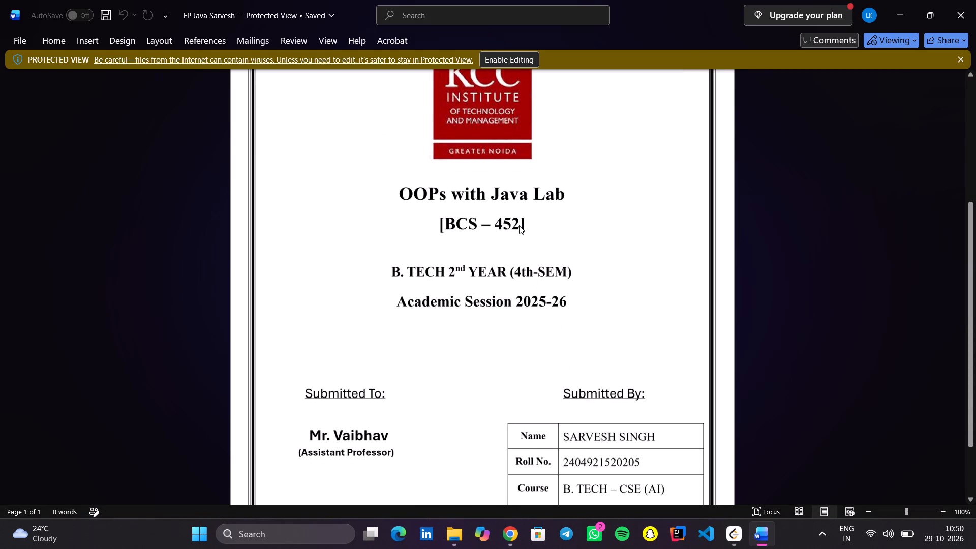
click(520, 225)
click(521, 228)
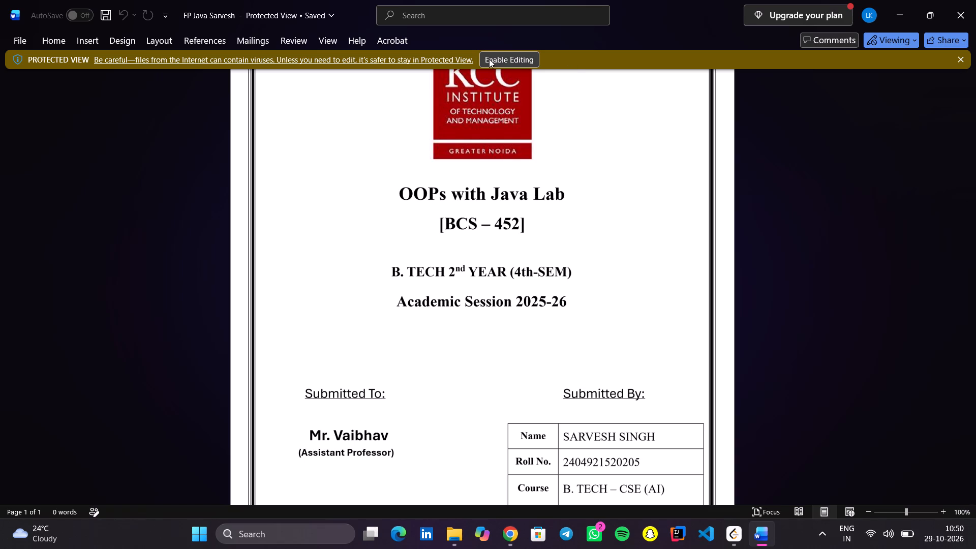
click(489, 59)
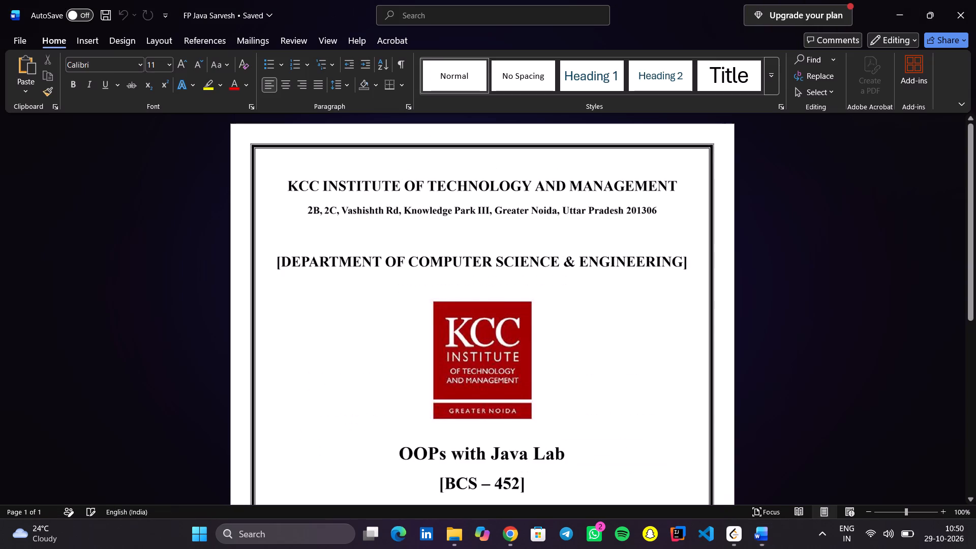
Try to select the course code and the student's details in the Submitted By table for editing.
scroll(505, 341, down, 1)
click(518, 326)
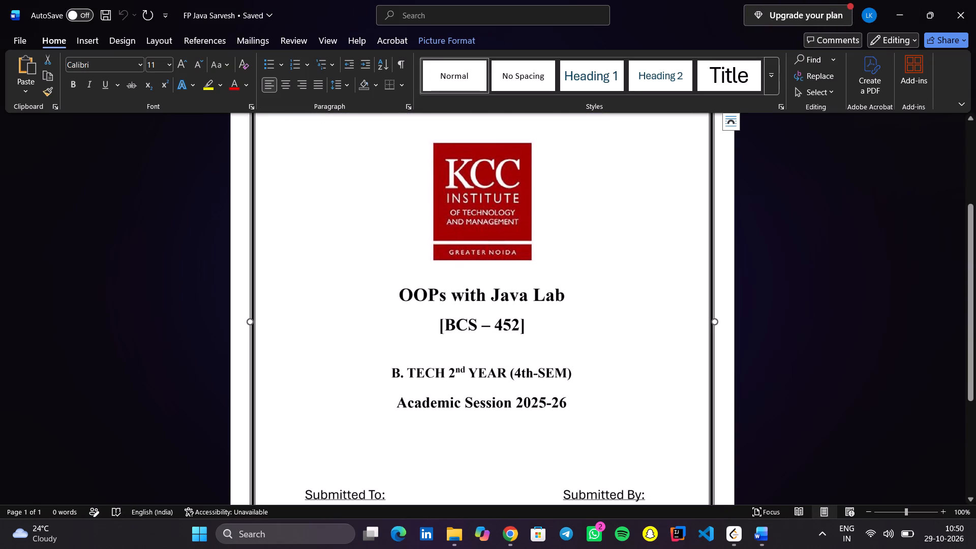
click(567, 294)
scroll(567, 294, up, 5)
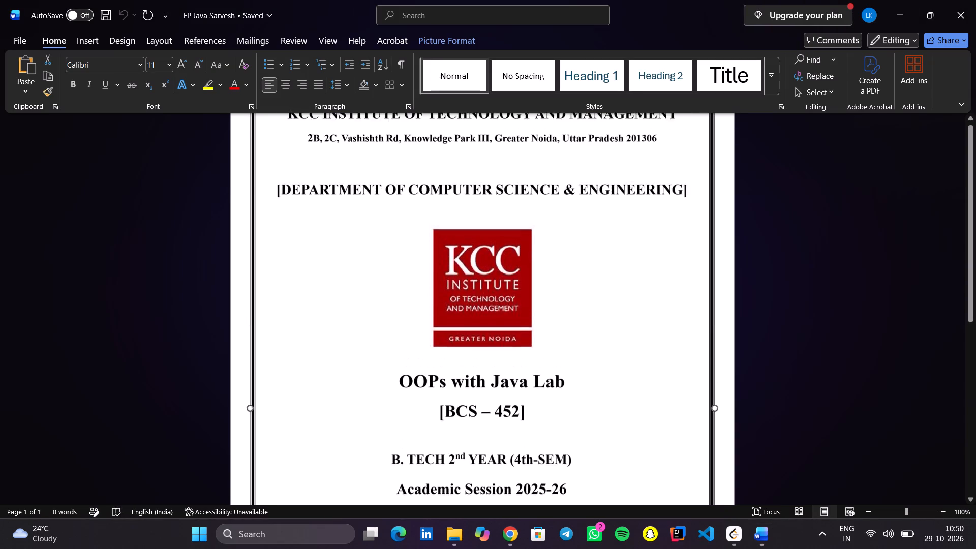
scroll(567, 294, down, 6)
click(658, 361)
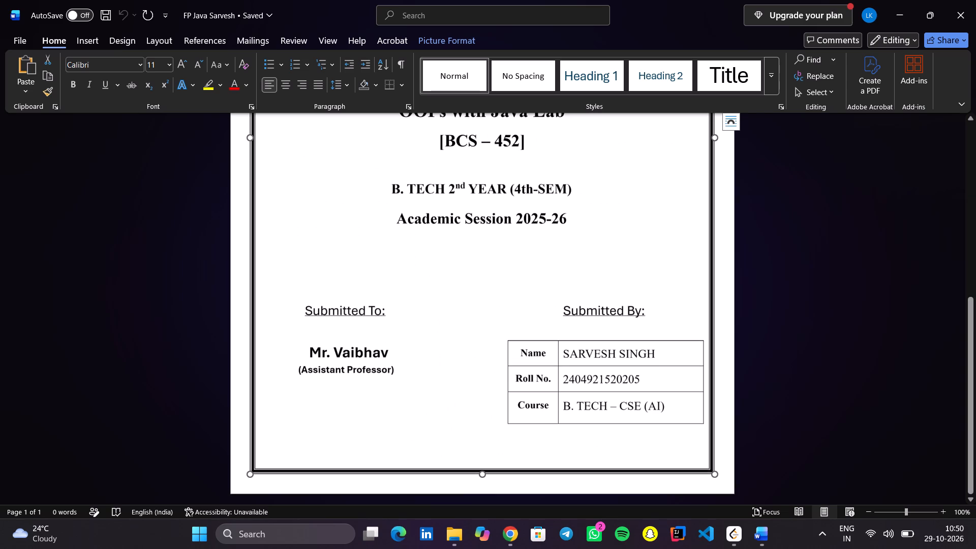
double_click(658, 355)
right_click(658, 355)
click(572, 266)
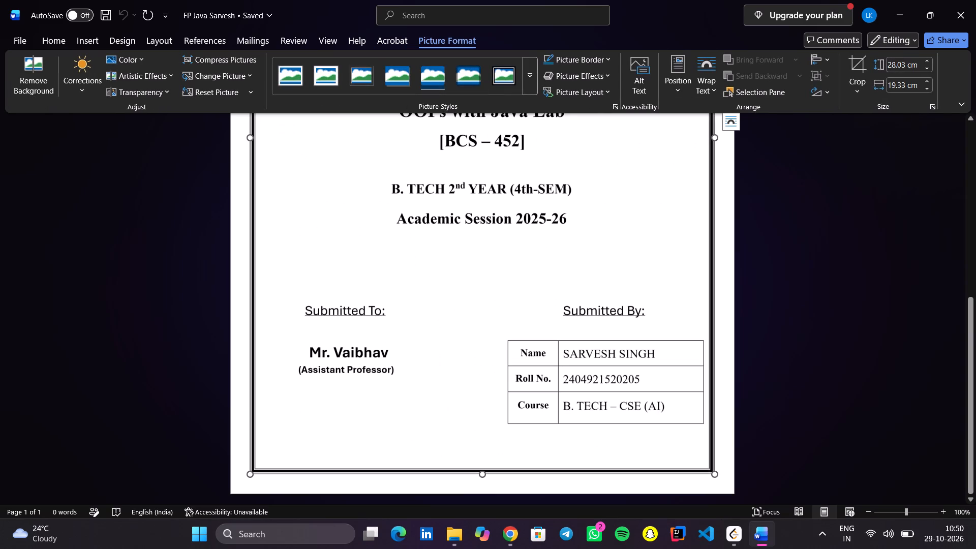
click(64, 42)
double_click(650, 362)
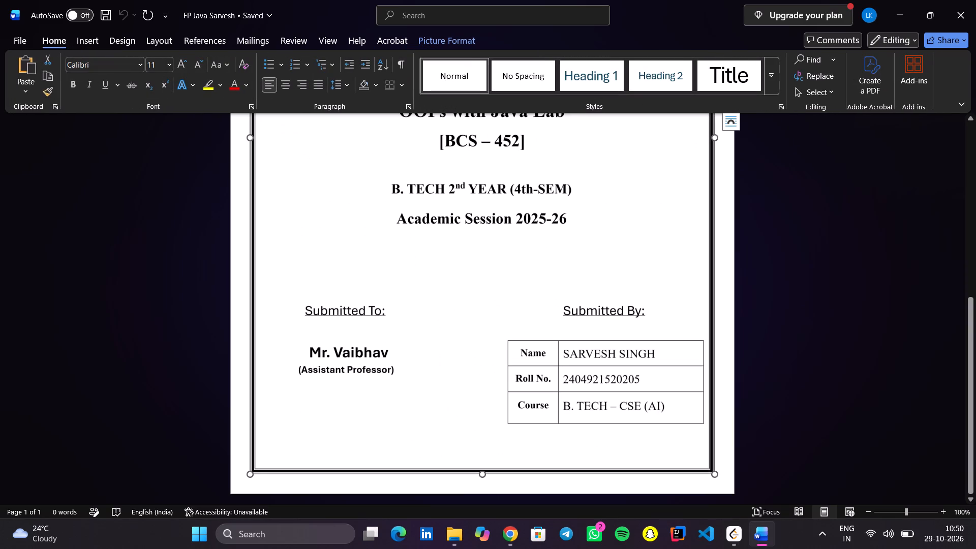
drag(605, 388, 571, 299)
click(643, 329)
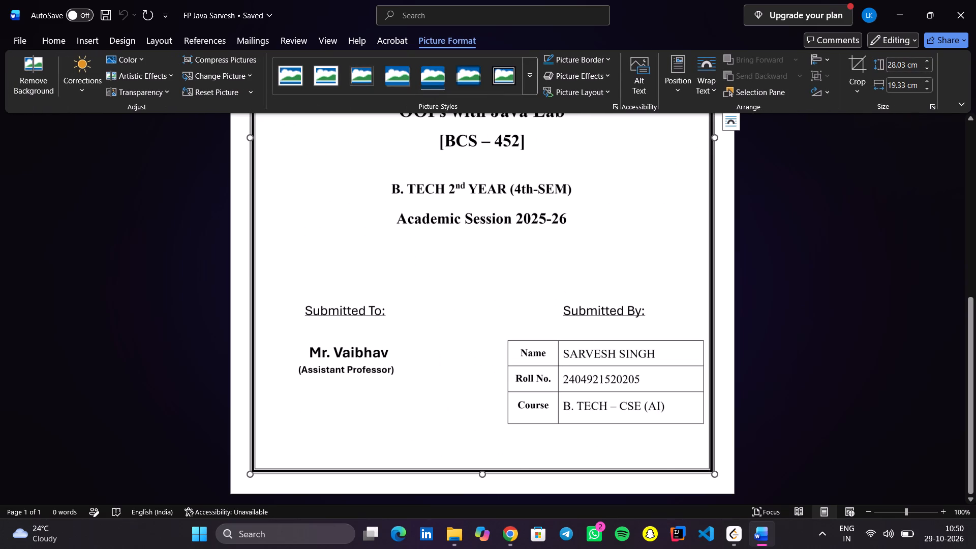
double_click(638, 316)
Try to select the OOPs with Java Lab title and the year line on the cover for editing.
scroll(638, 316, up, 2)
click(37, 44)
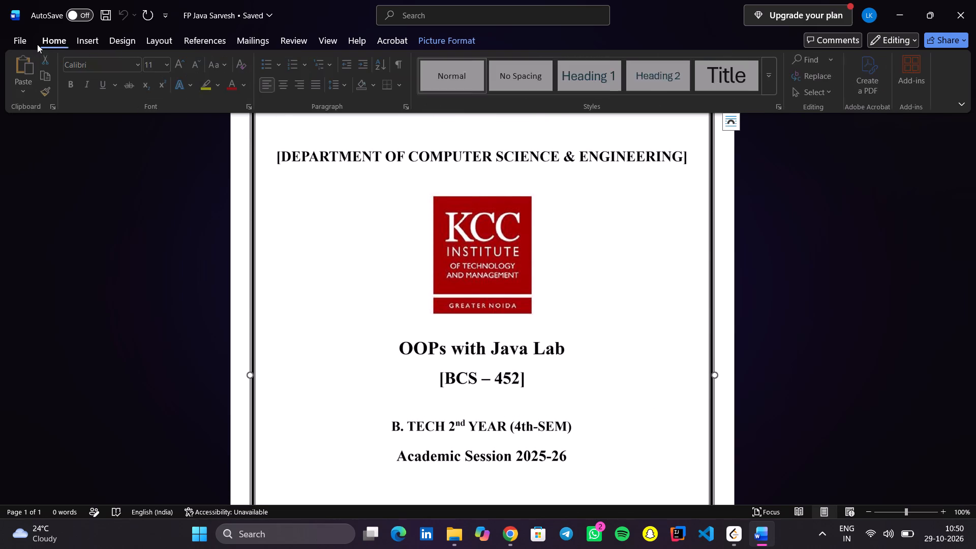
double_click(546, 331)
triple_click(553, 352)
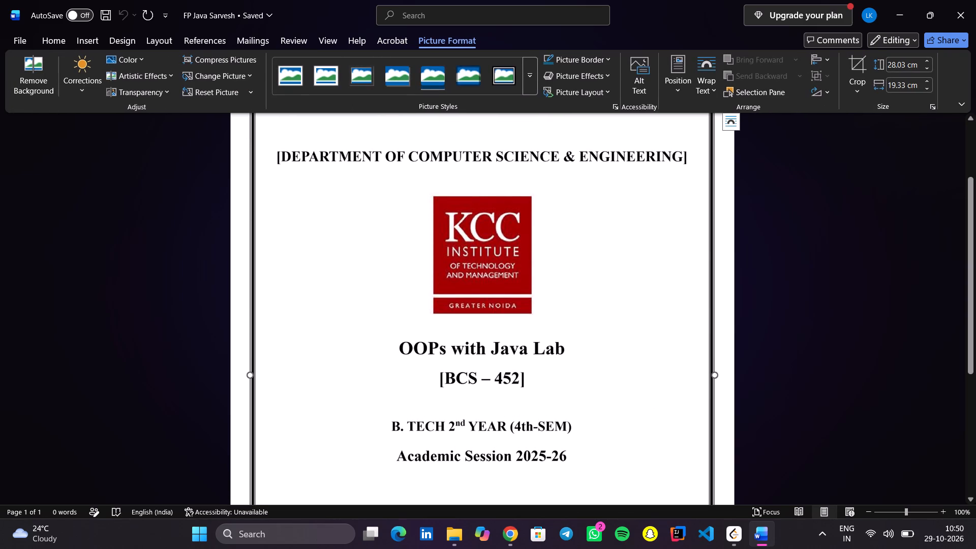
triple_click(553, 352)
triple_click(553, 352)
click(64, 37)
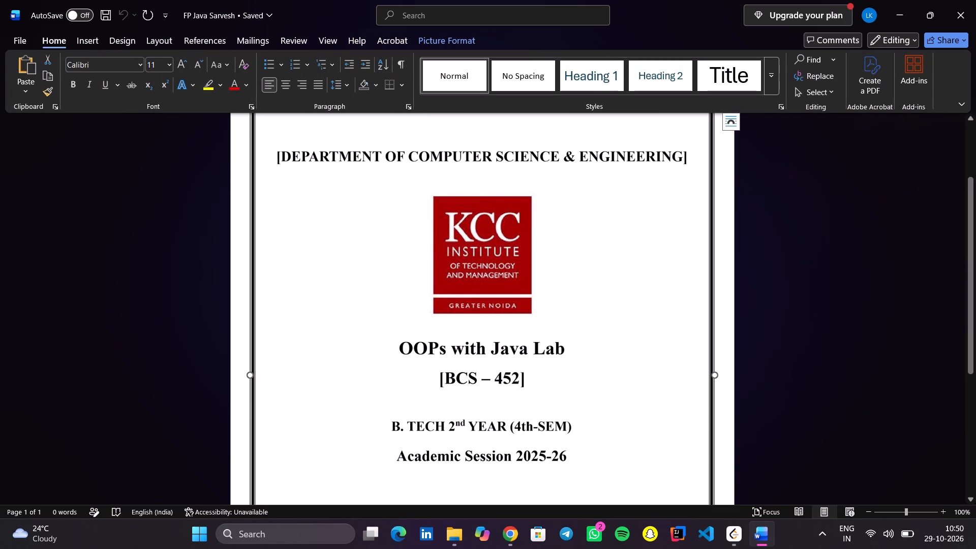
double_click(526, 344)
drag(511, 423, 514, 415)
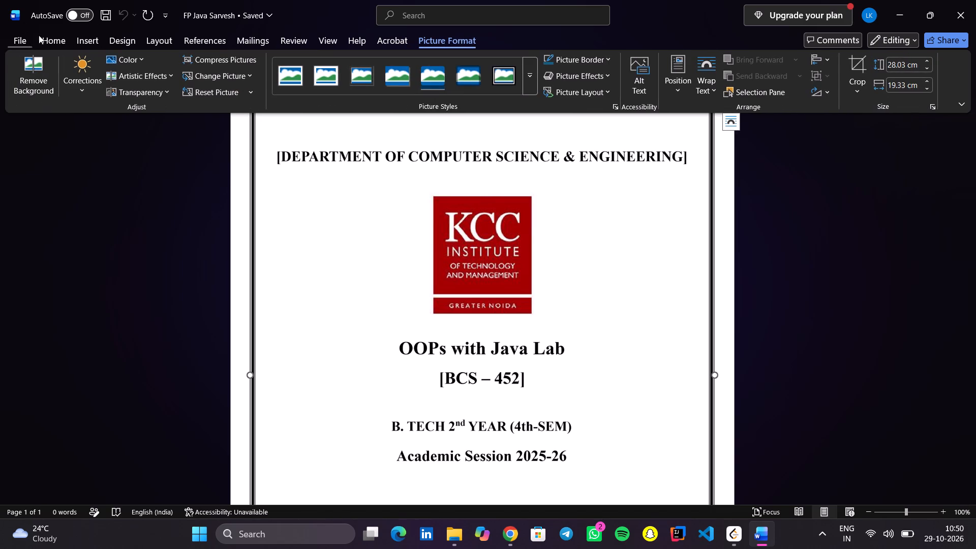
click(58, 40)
Set the font to Algerian with the cover picture selected, and deselect the picture.
click(539, 311)
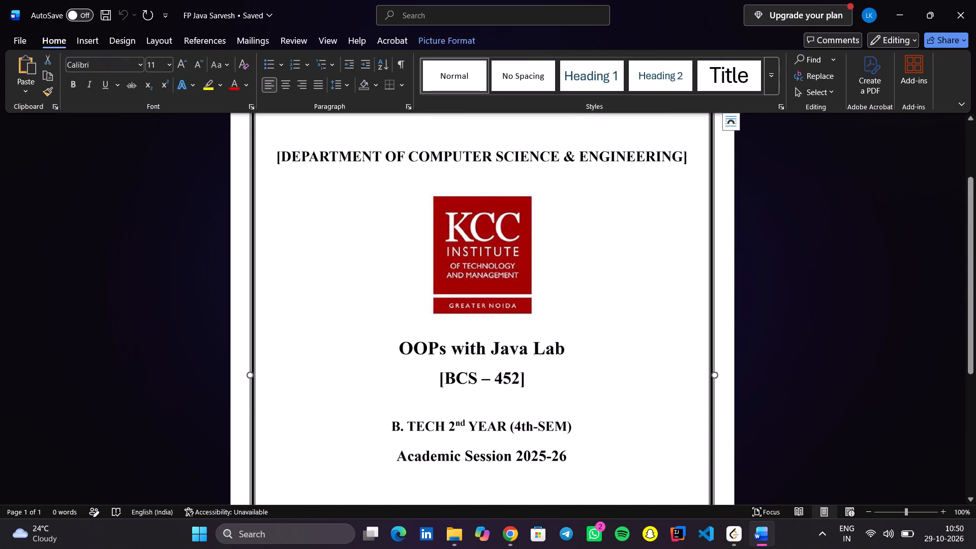
click(134, 59)
click(140, 64)
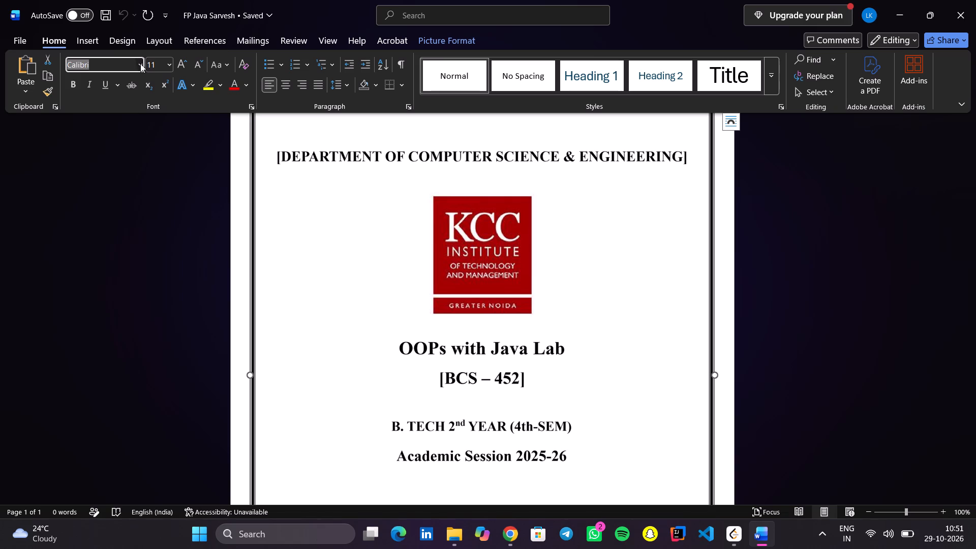
click(197, 206)
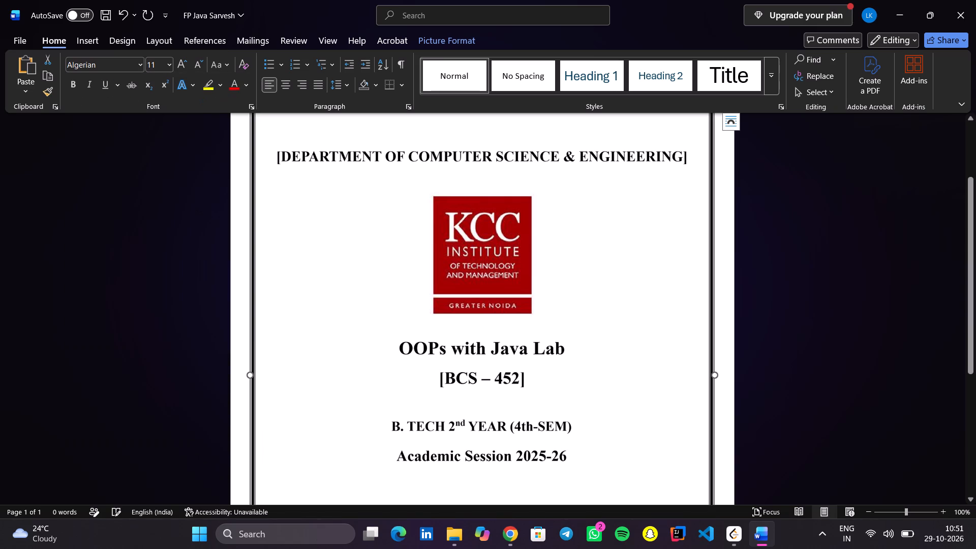
click(533, 319)
click(566, 364)
click(594, 228)
click(734, 131)
Examine the whole cover page and the editing options offered for its full-page picture.
scroll(544, 260, up, 6)
scroll(544, 260, down, 2)
scroll(544, 260, up, 12)
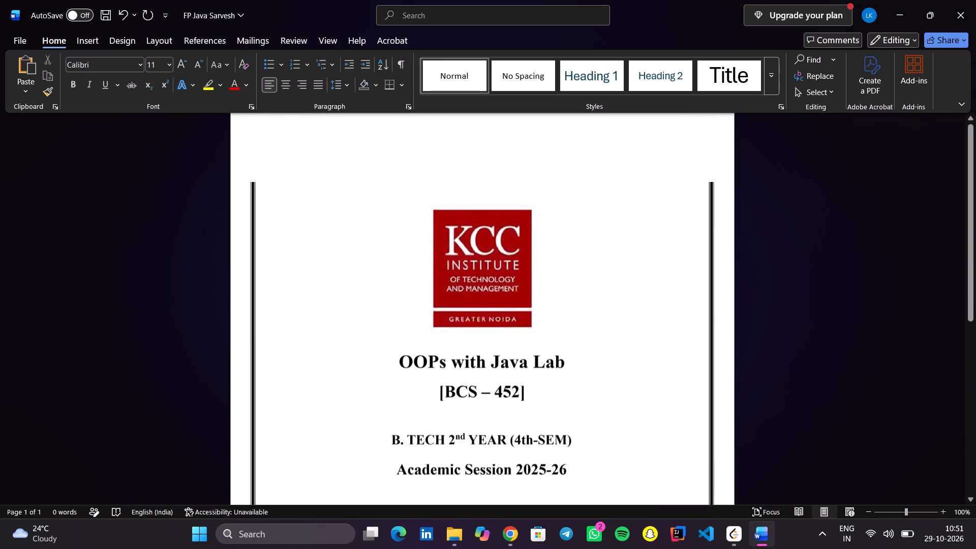
scroll(544, 260, up, 20)
scroll(544, 260, up, 2)
scroll(638, 266, right, 1)
click(643, 262)
right_click(643, 262)
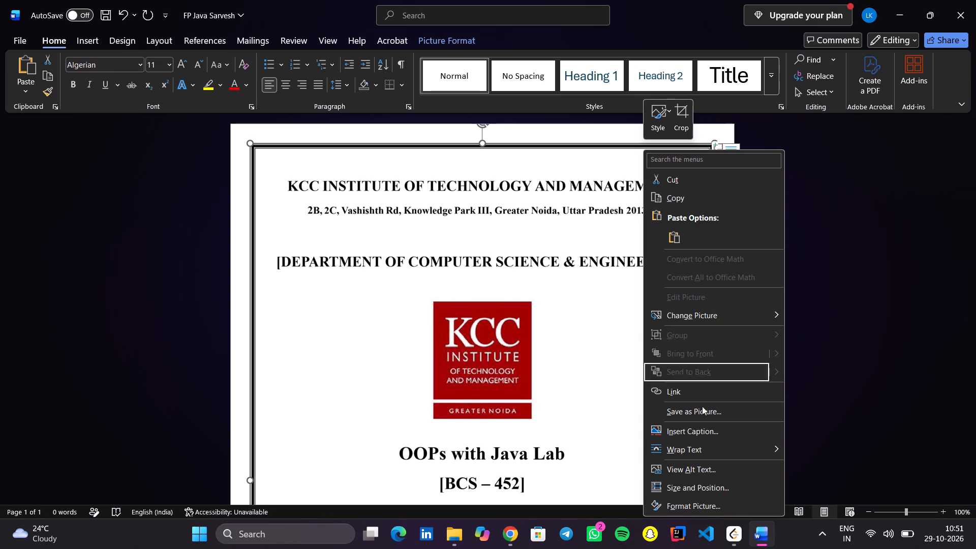
scroll(661, 430, up, 1)
click(589, 359)
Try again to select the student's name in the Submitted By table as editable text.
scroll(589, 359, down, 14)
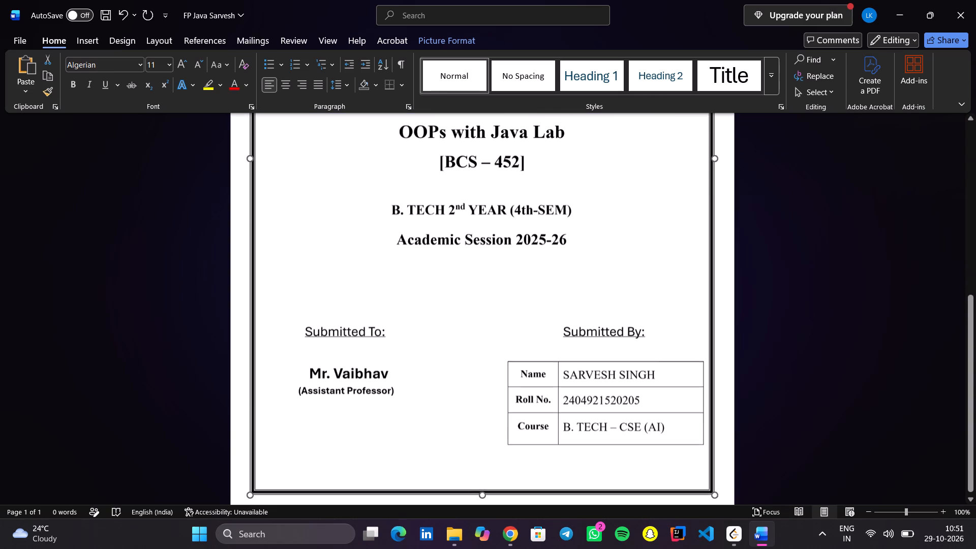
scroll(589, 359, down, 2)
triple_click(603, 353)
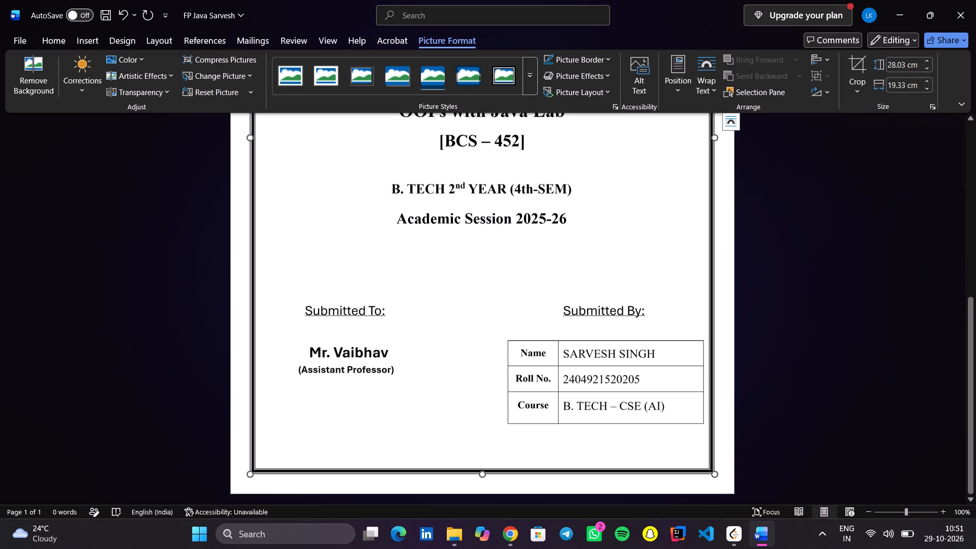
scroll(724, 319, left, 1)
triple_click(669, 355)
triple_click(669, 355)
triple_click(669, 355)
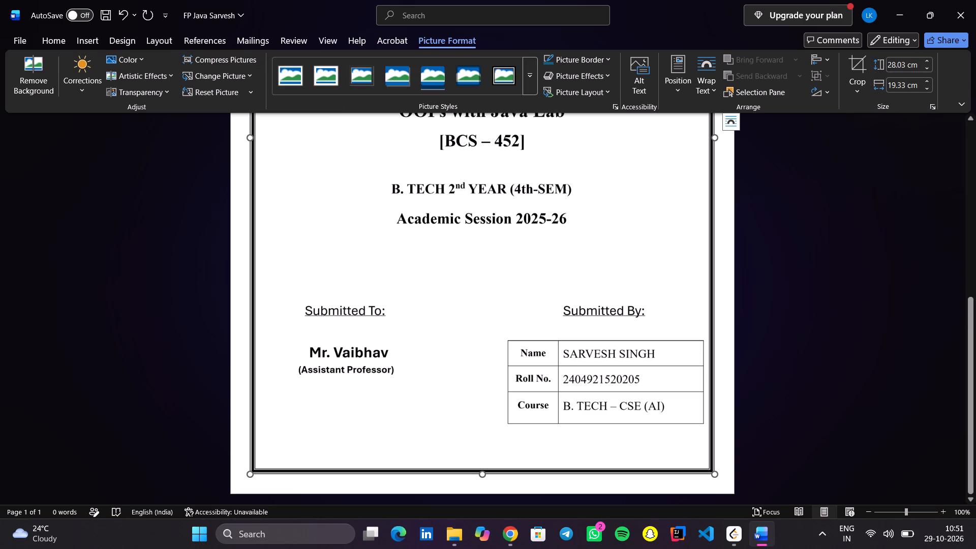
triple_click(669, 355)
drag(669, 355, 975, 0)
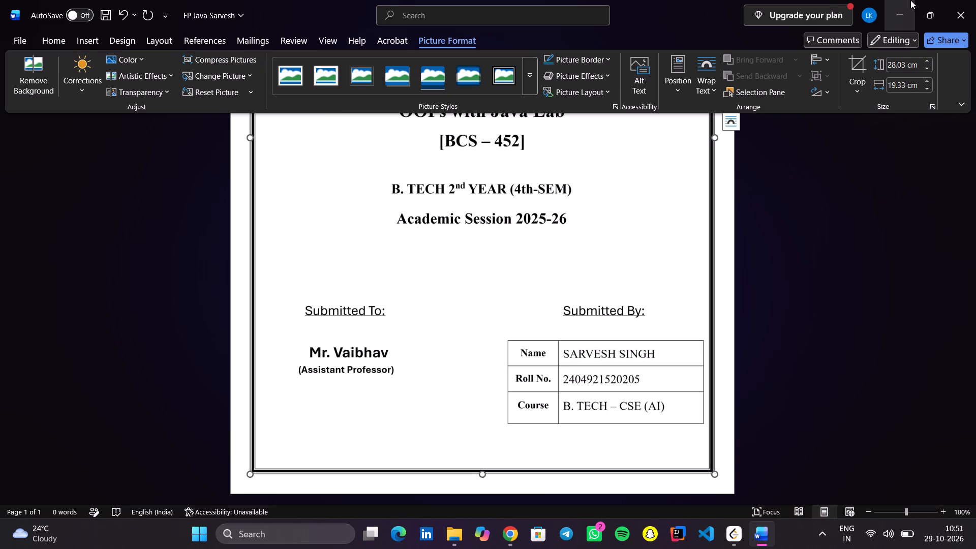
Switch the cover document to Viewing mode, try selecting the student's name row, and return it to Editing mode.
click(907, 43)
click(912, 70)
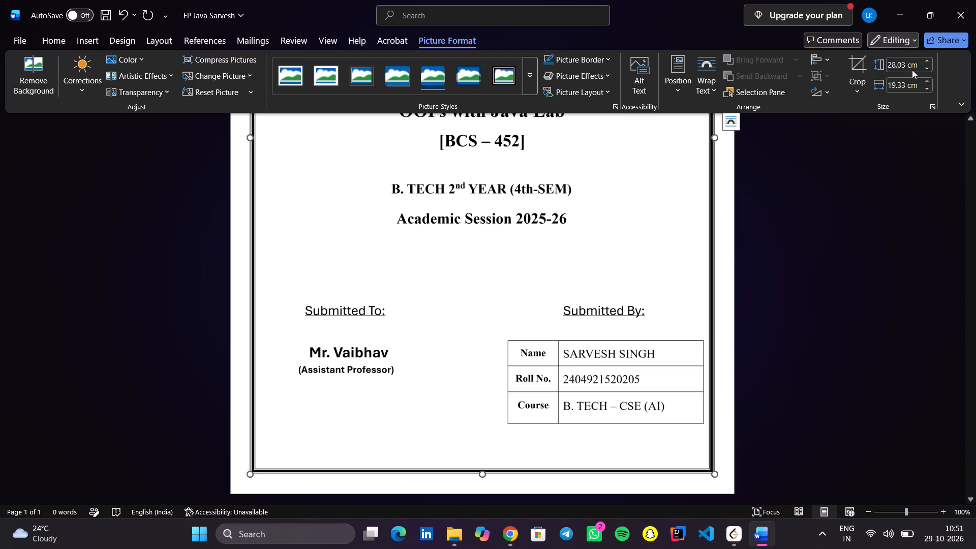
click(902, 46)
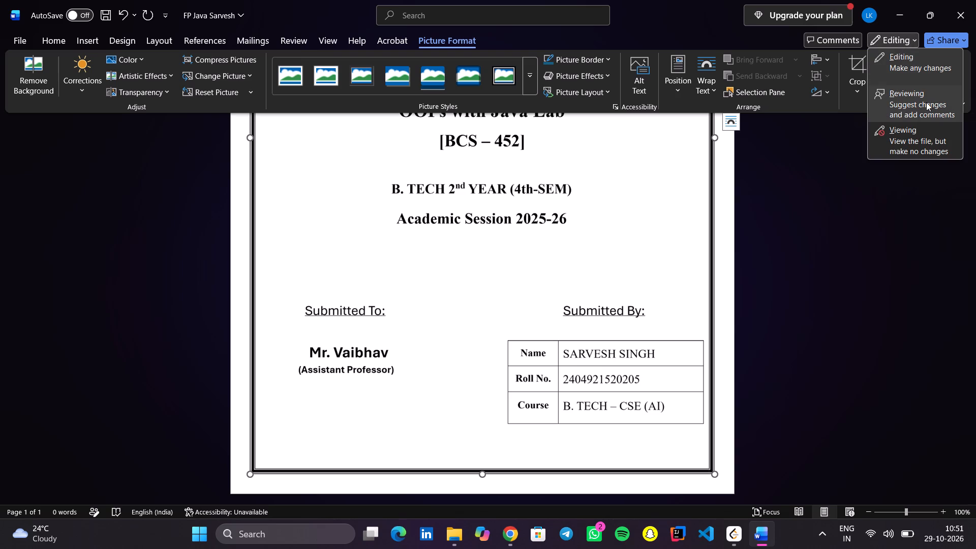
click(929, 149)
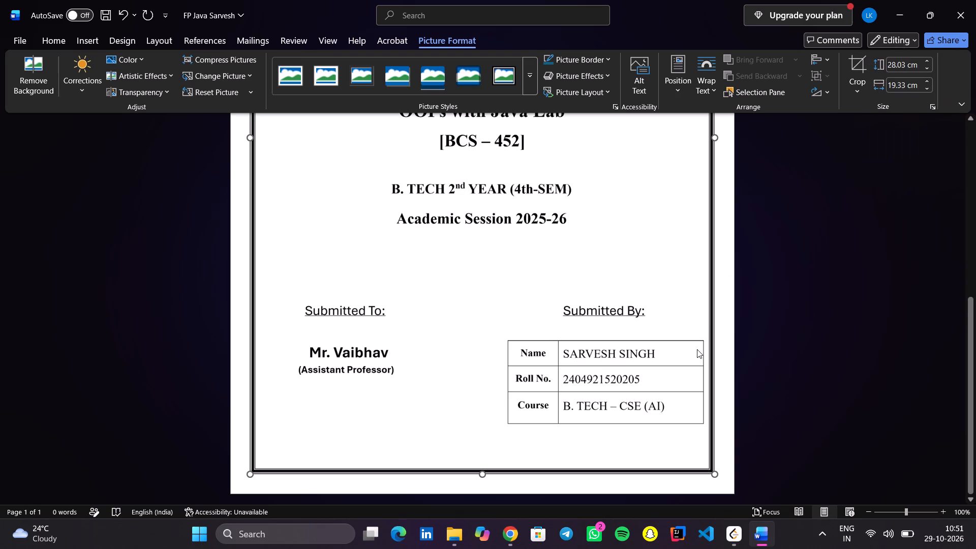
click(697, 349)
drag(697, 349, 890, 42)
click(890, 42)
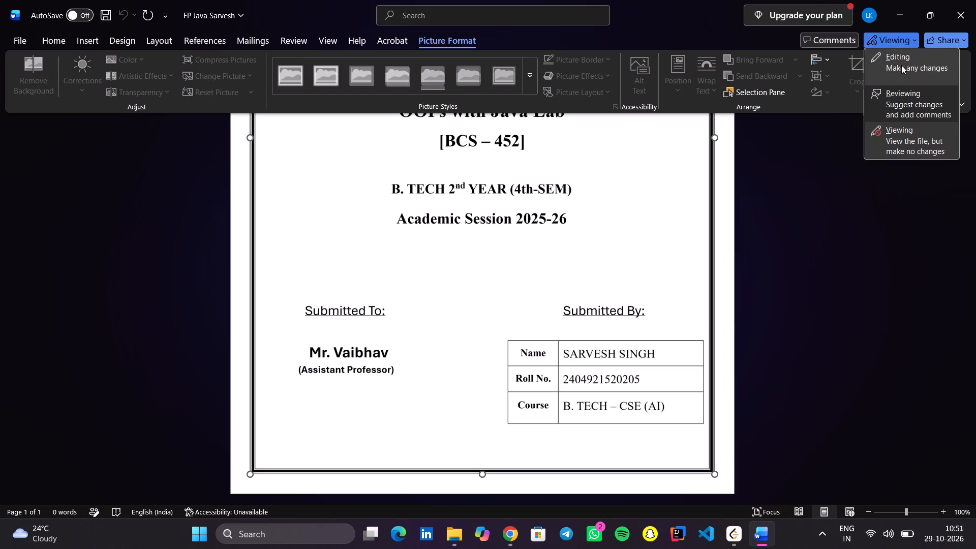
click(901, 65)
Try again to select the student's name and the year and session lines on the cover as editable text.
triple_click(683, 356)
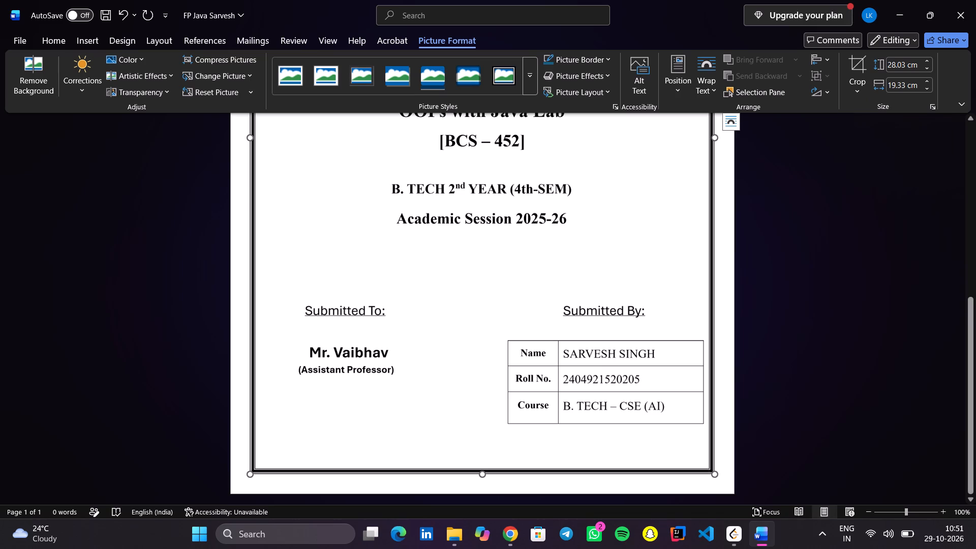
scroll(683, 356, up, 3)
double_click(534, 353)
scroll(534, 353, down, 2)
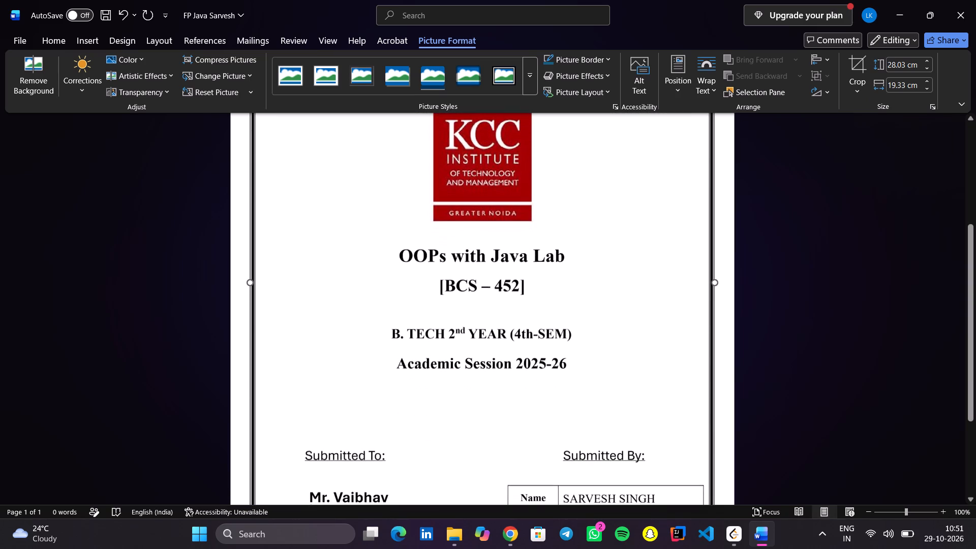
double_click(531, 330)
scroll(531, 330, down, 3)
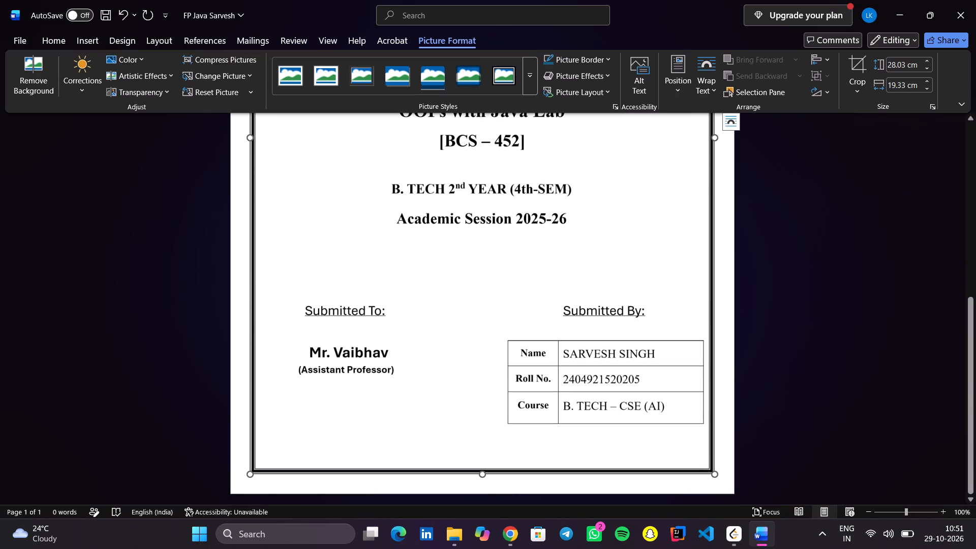
Close the cover document without saving its changes.
click(965, 0)
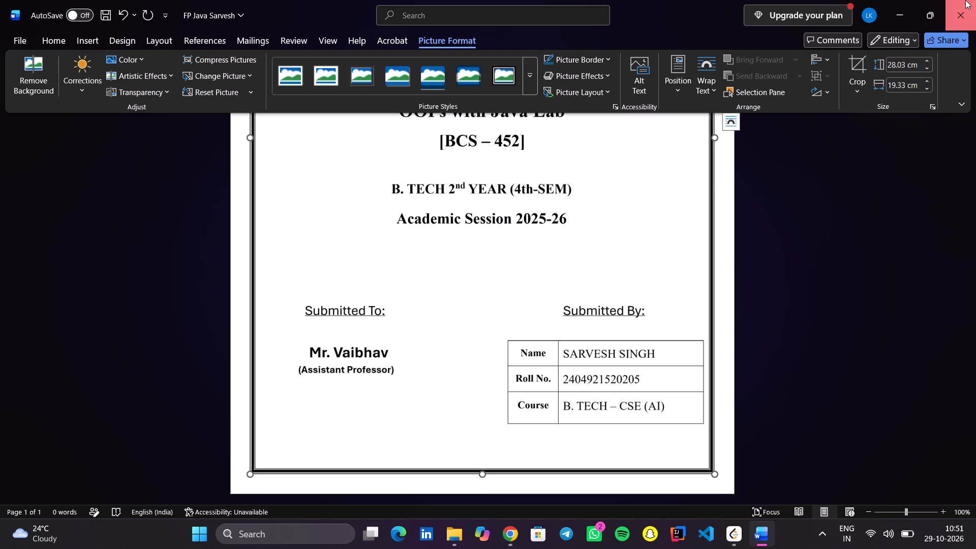
click(531, 361)
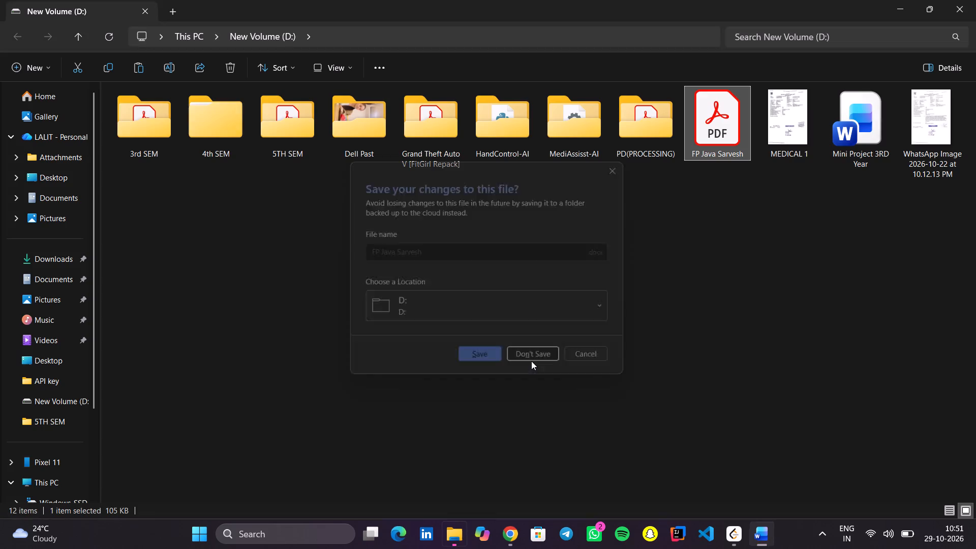
Set Word as the default app for .pdf files through the properties of the FP Java Sarvesh file.
right_click(710, 139)
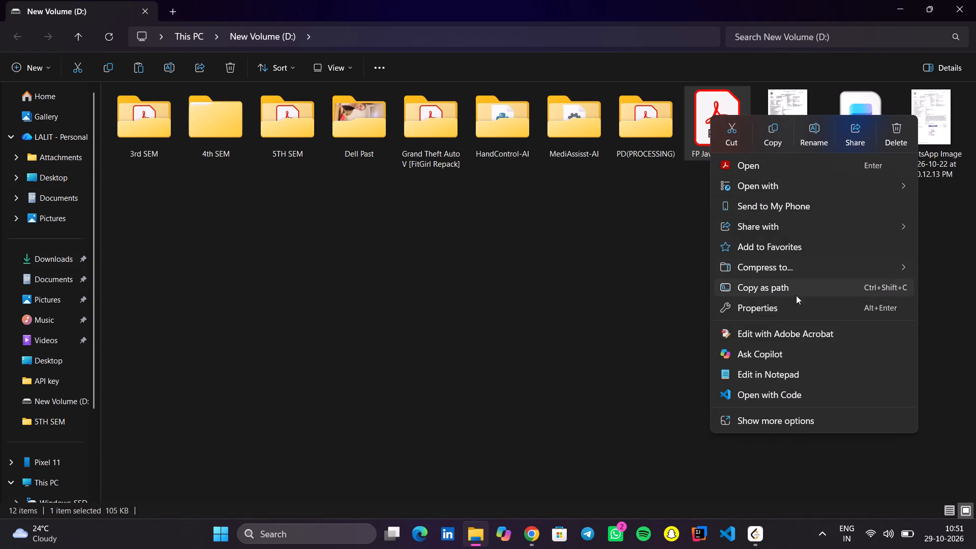
click(801, 420)
click(751, 456)
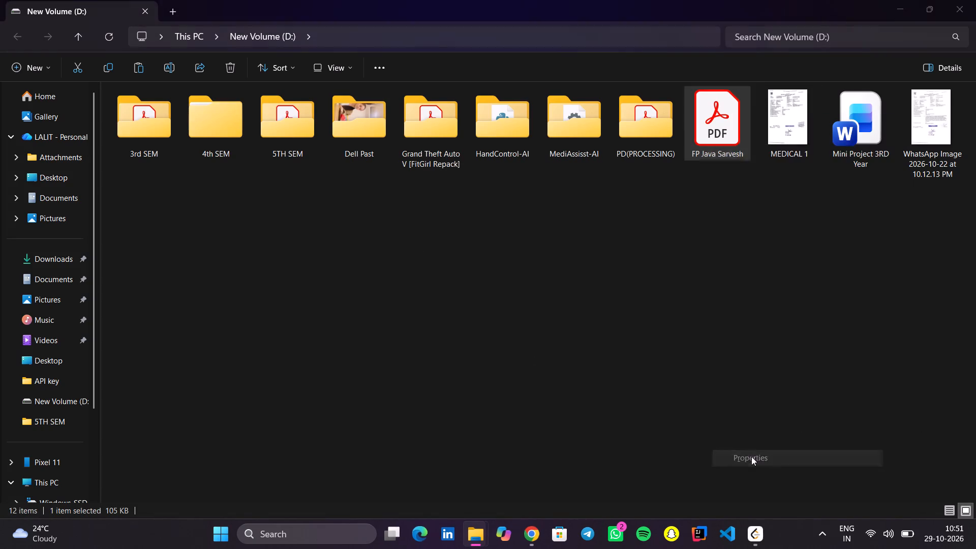
double_click(910, 238)
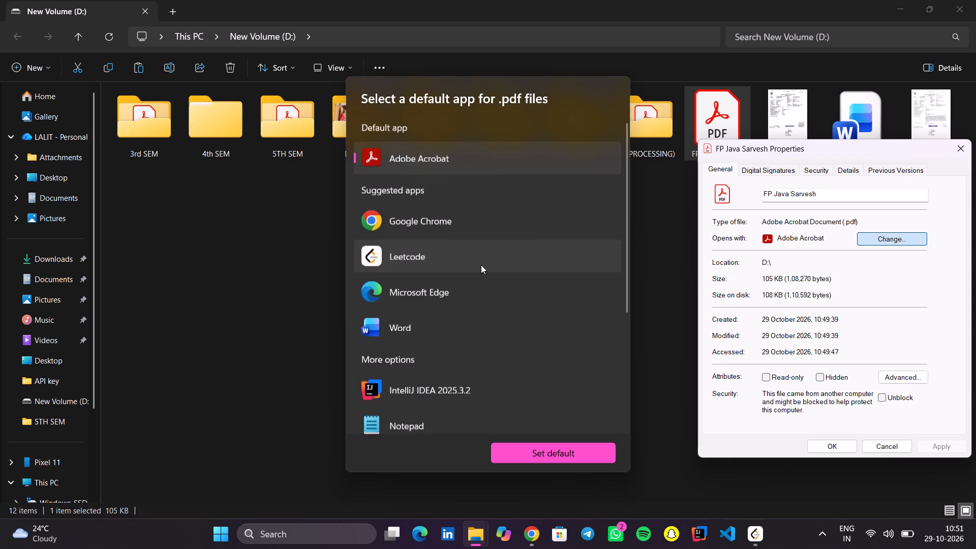
click(467, 345)
click(483, 332)
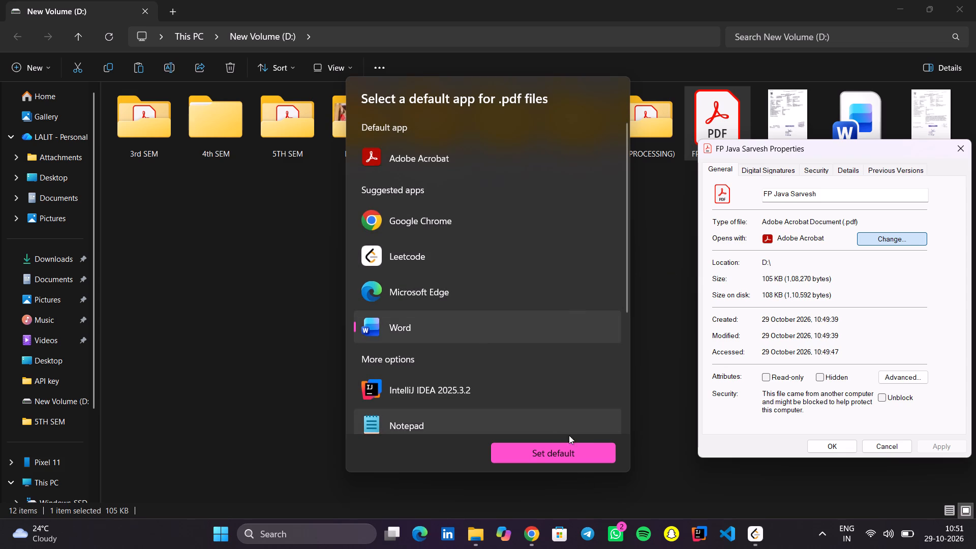
click(577, 440)
click(581, 451)
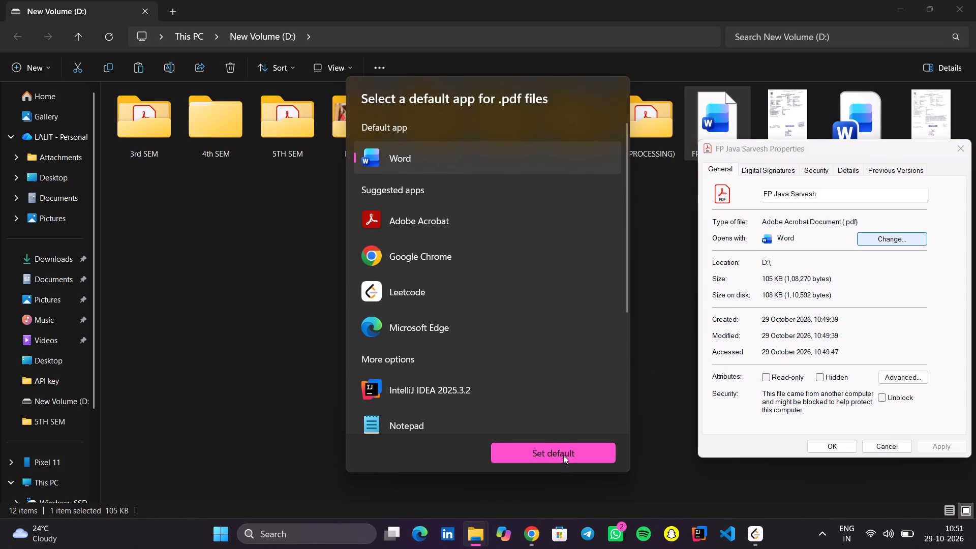
click(550, 160)
click(560, 441)
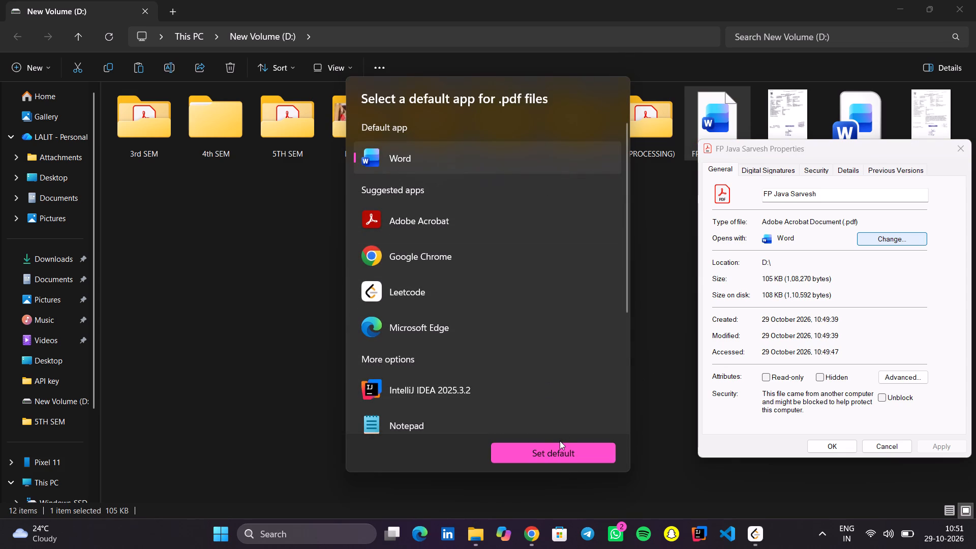
click(561, 447)
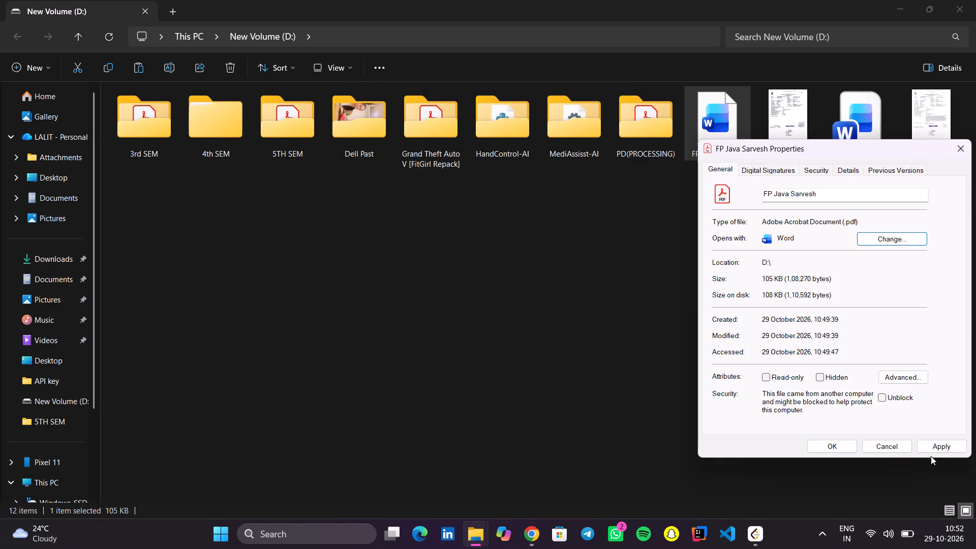
click(932, 450)
click(842, 446)
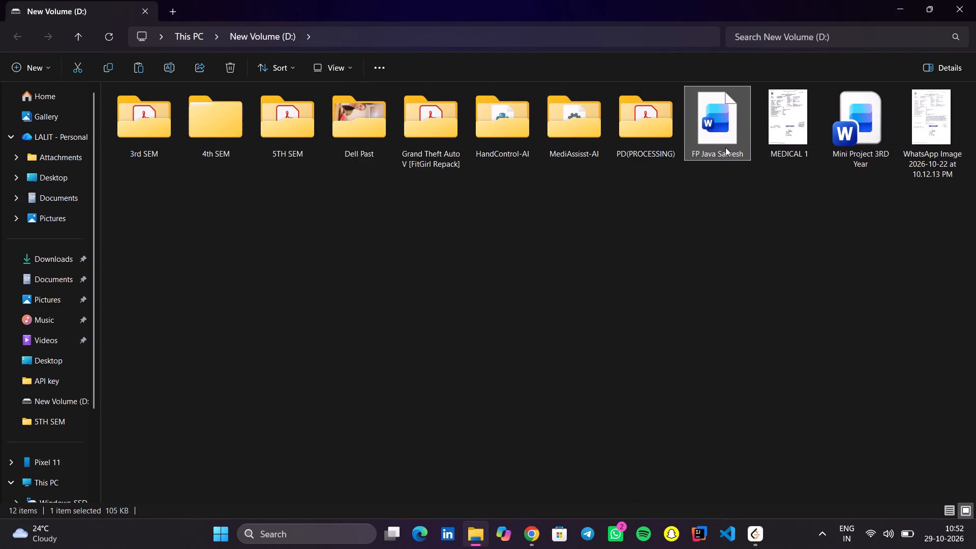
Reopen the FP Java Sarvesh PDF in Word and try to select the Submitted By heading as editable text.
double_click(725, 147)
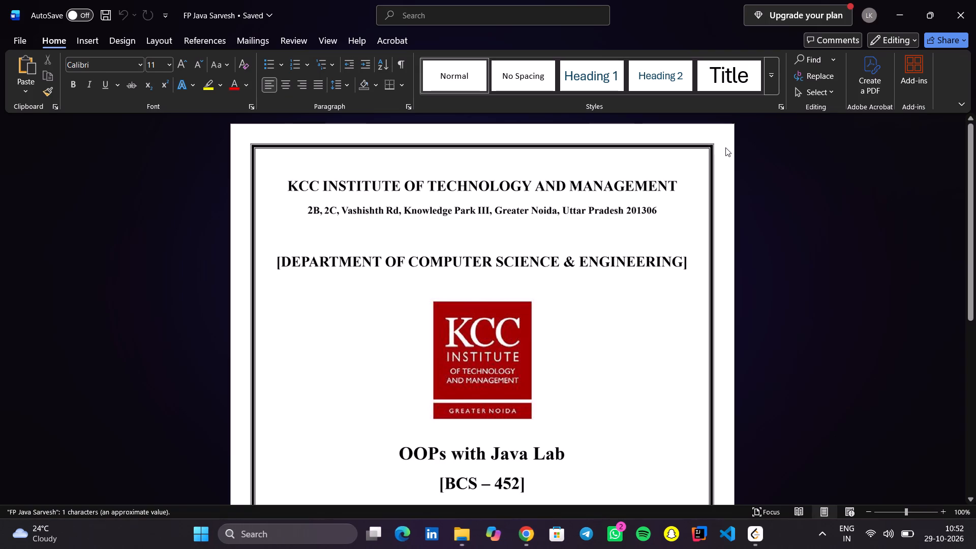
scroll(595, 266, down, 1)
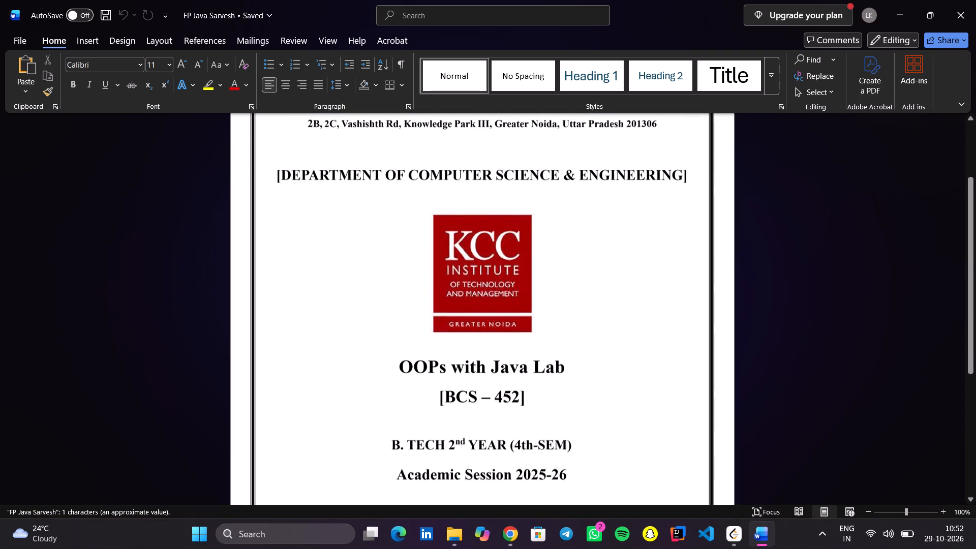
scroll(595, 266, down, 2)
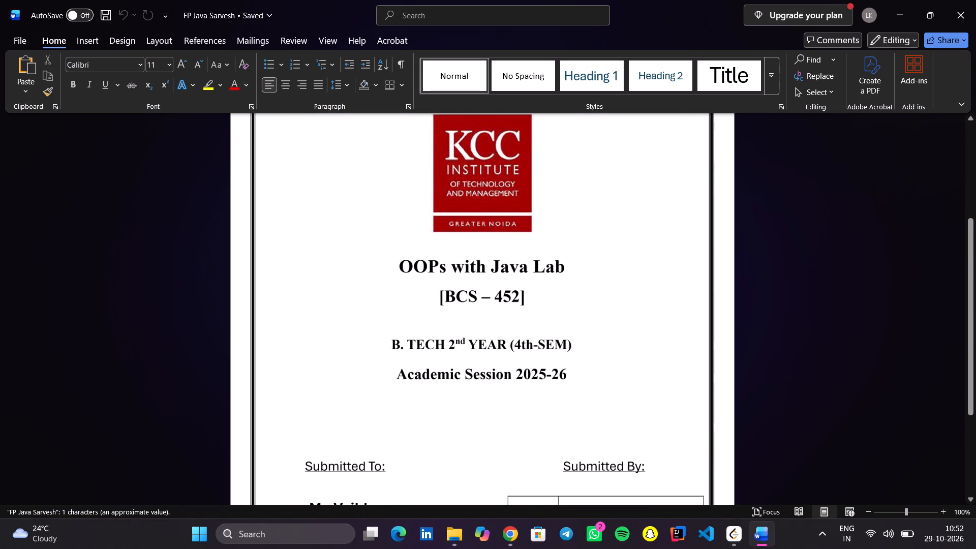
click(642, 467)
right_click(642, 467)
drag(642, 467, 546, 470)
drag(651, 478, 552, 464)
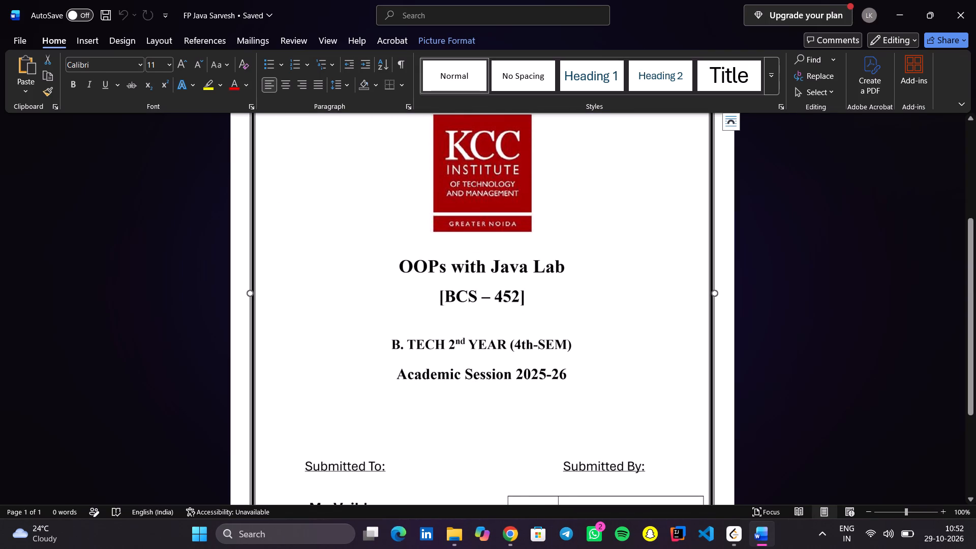
Examine the cover page again, checking the insertion options, the department heading and the document's editing mode.
scroll(606, 460, down, 1)
scroll(606, 460, up, 5)
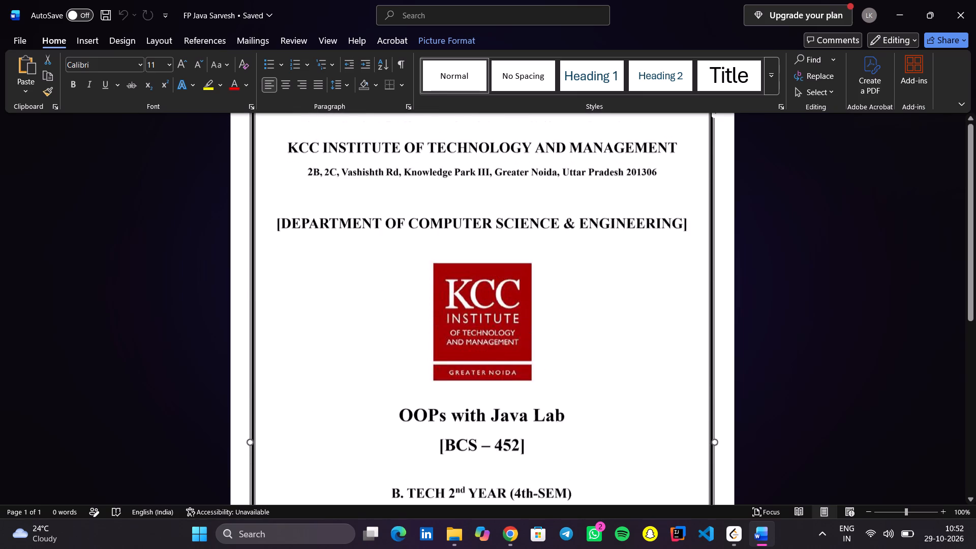
click(96, 36)
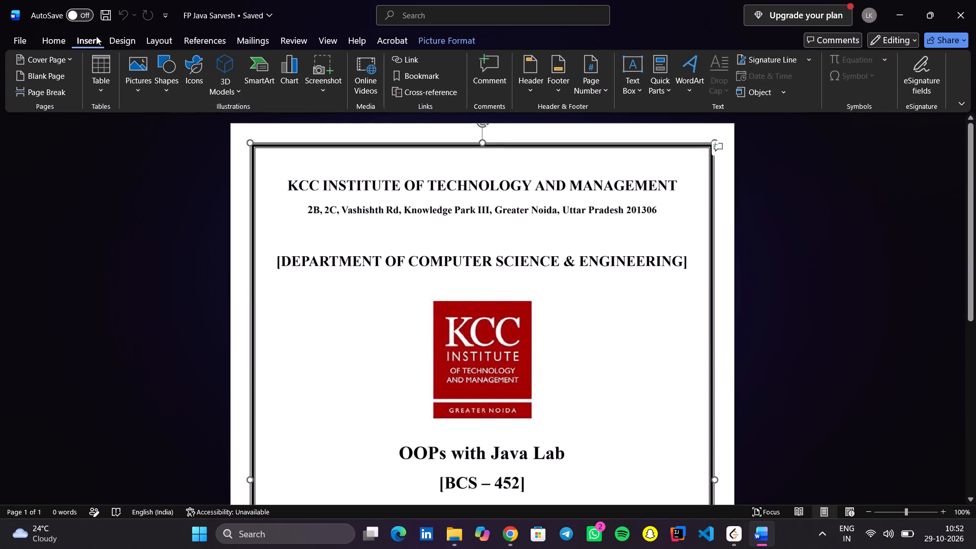
click(355, 264)
click(355, 264)
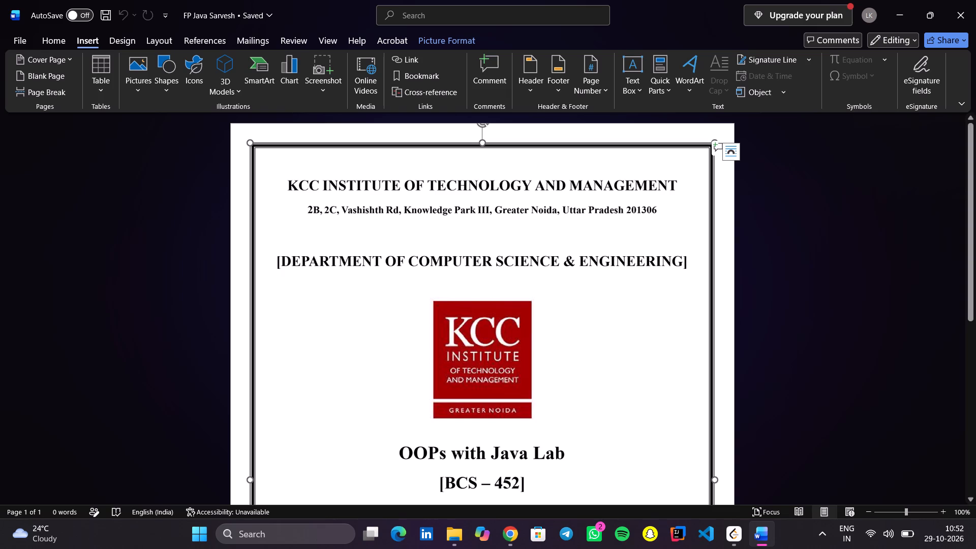
click(897, 45)
click(896, 62)
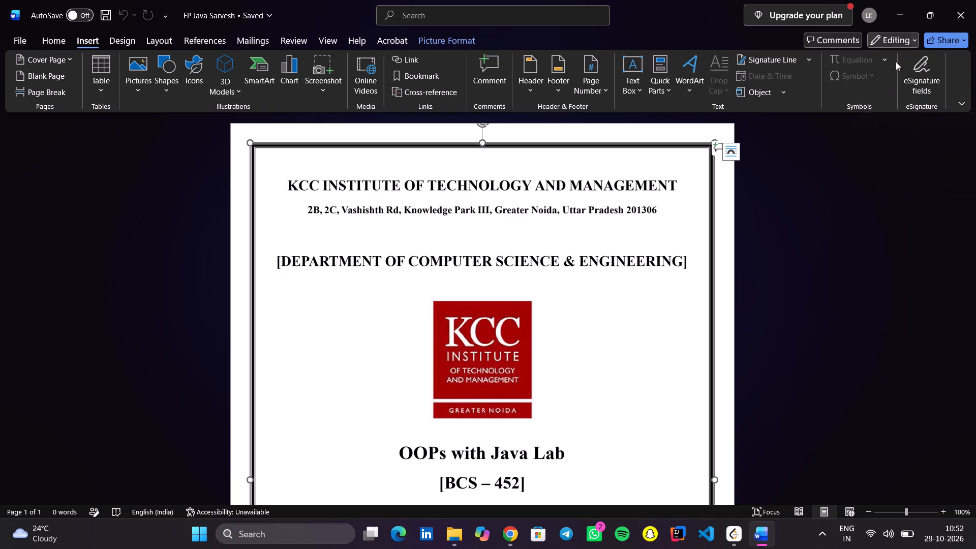
Close the cover document and the New Volume (D:) folder window.
click(975, 8)
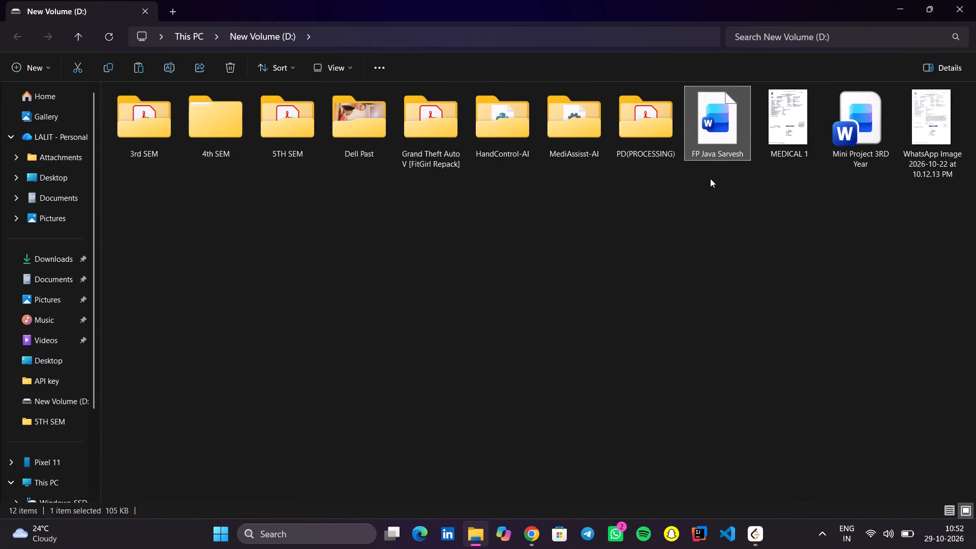
click(975, 0)
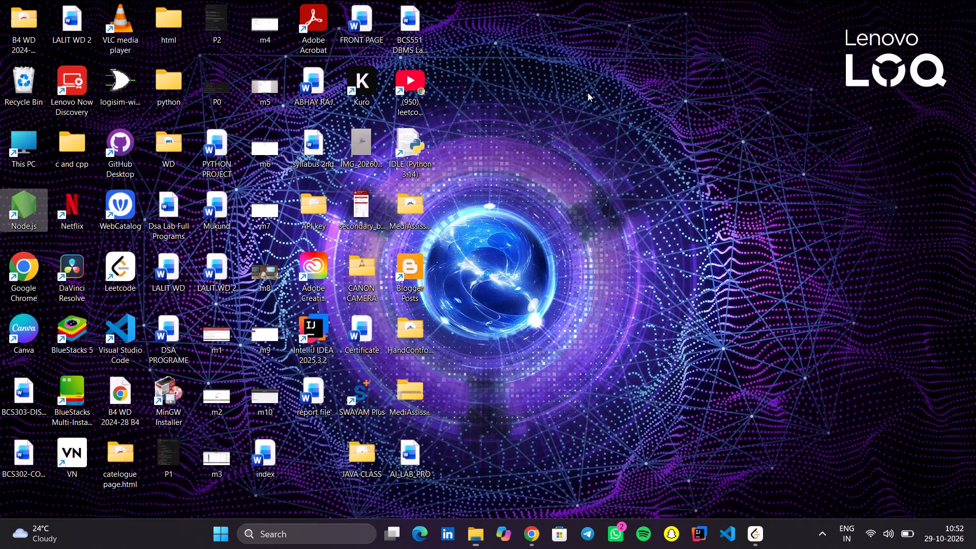